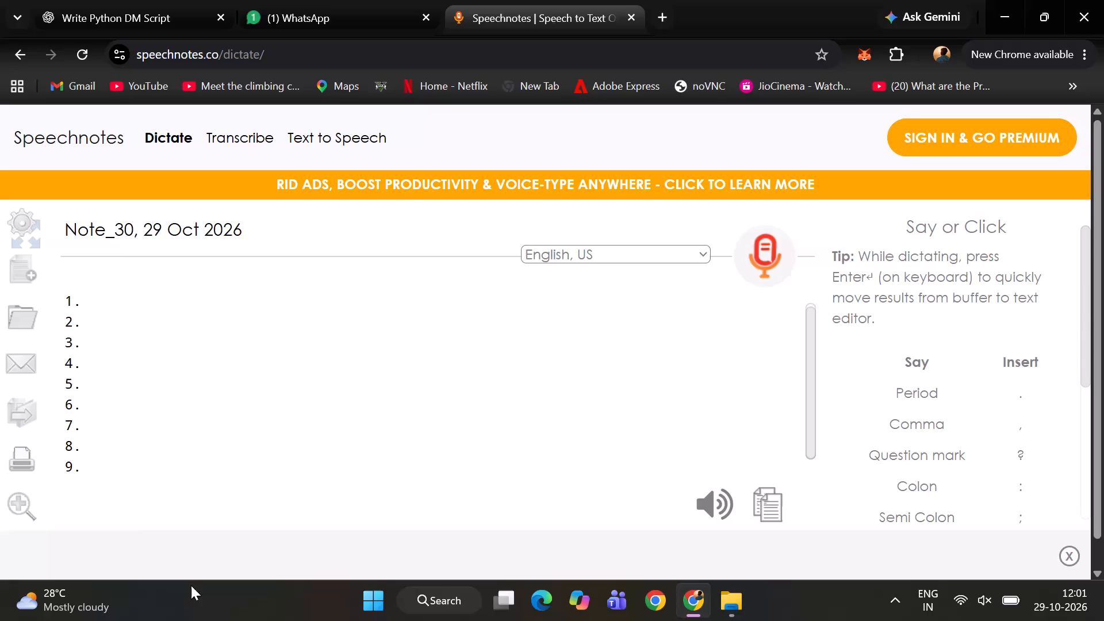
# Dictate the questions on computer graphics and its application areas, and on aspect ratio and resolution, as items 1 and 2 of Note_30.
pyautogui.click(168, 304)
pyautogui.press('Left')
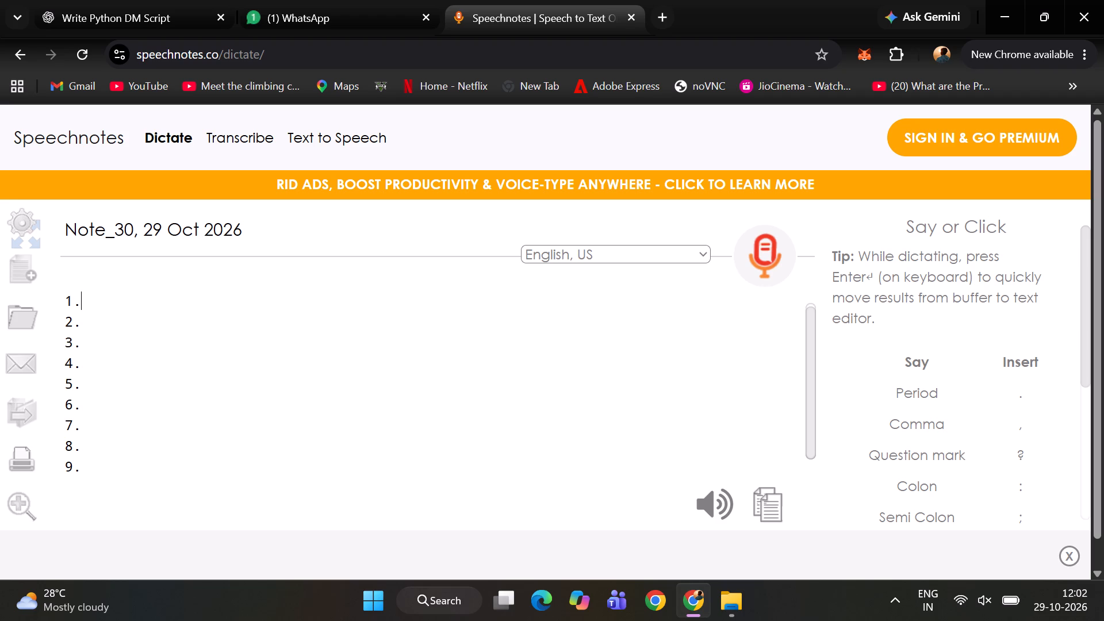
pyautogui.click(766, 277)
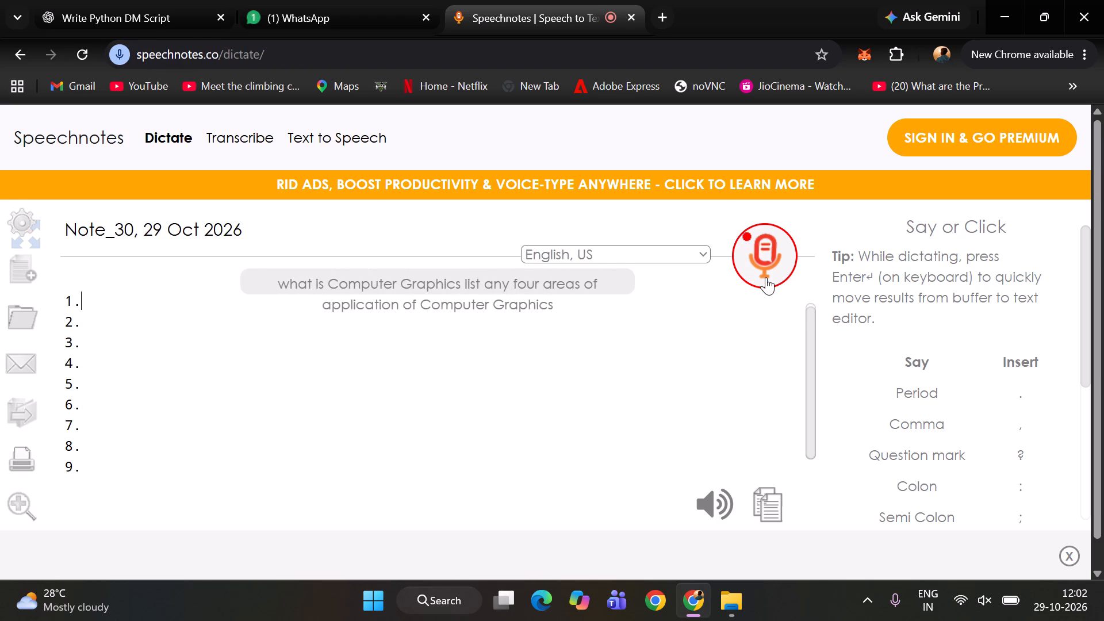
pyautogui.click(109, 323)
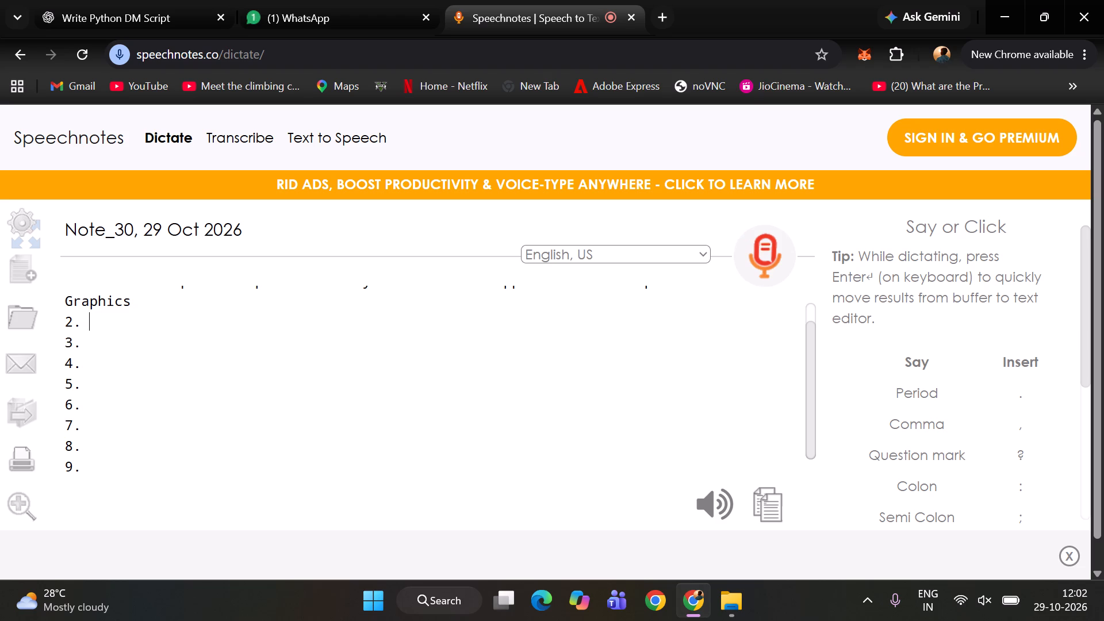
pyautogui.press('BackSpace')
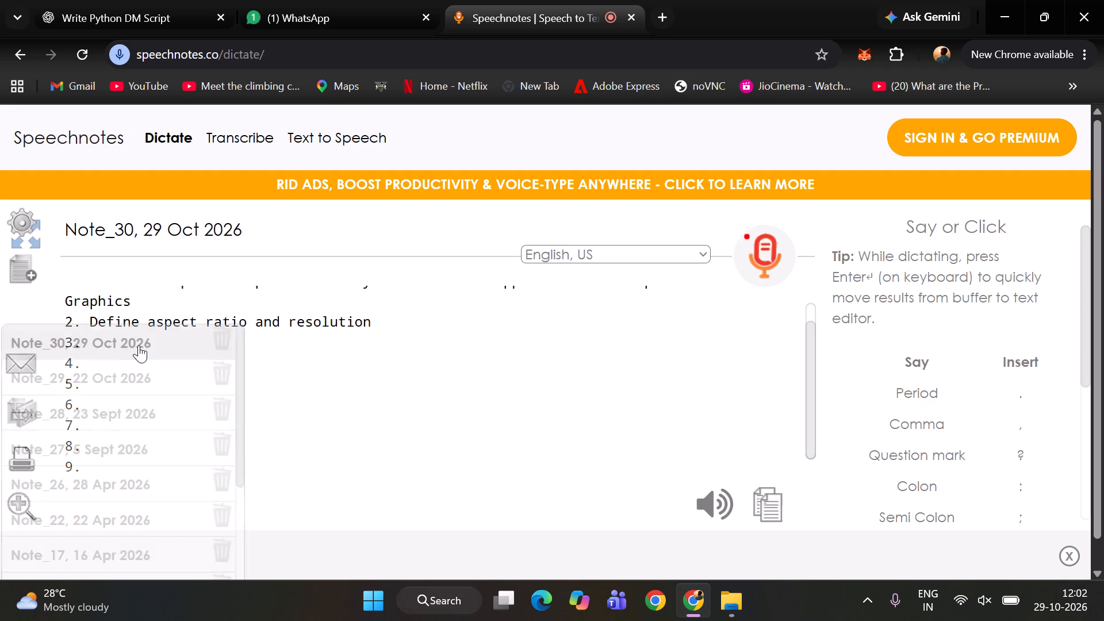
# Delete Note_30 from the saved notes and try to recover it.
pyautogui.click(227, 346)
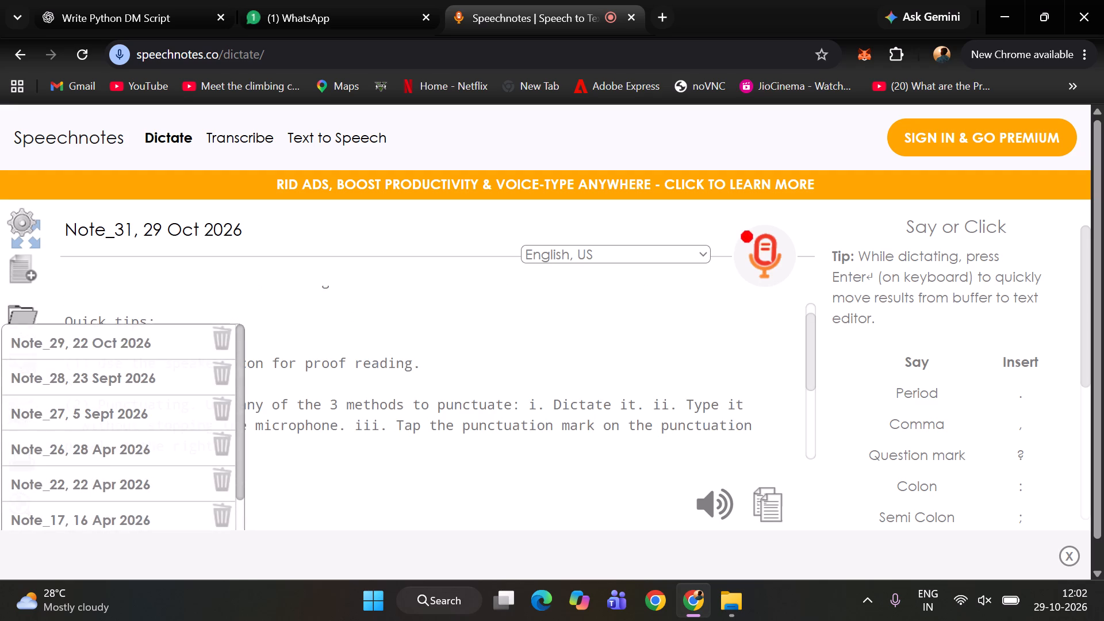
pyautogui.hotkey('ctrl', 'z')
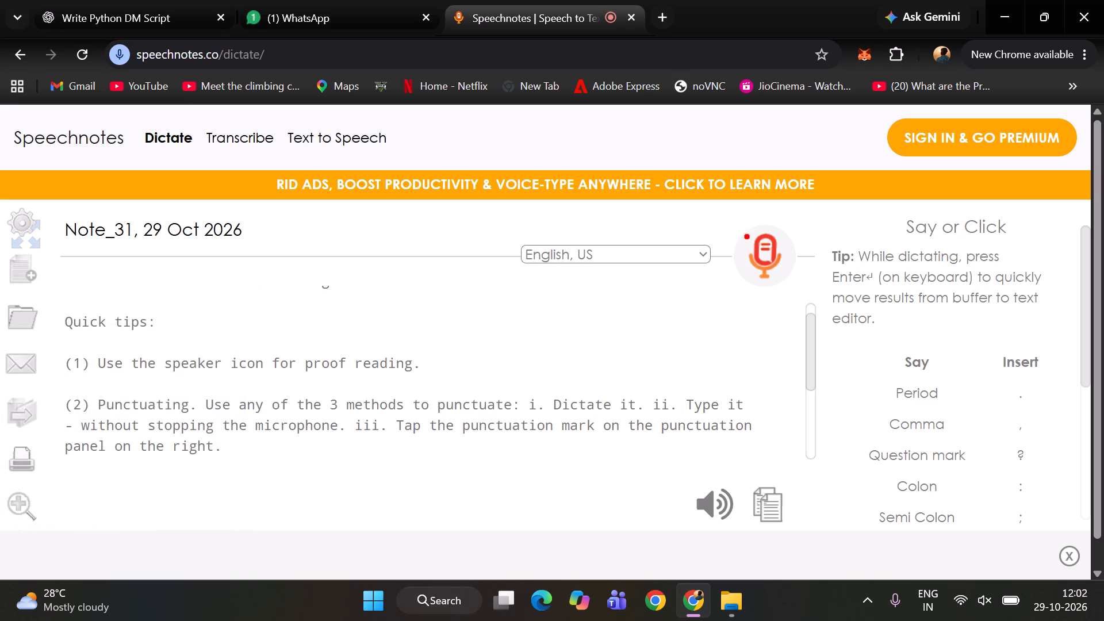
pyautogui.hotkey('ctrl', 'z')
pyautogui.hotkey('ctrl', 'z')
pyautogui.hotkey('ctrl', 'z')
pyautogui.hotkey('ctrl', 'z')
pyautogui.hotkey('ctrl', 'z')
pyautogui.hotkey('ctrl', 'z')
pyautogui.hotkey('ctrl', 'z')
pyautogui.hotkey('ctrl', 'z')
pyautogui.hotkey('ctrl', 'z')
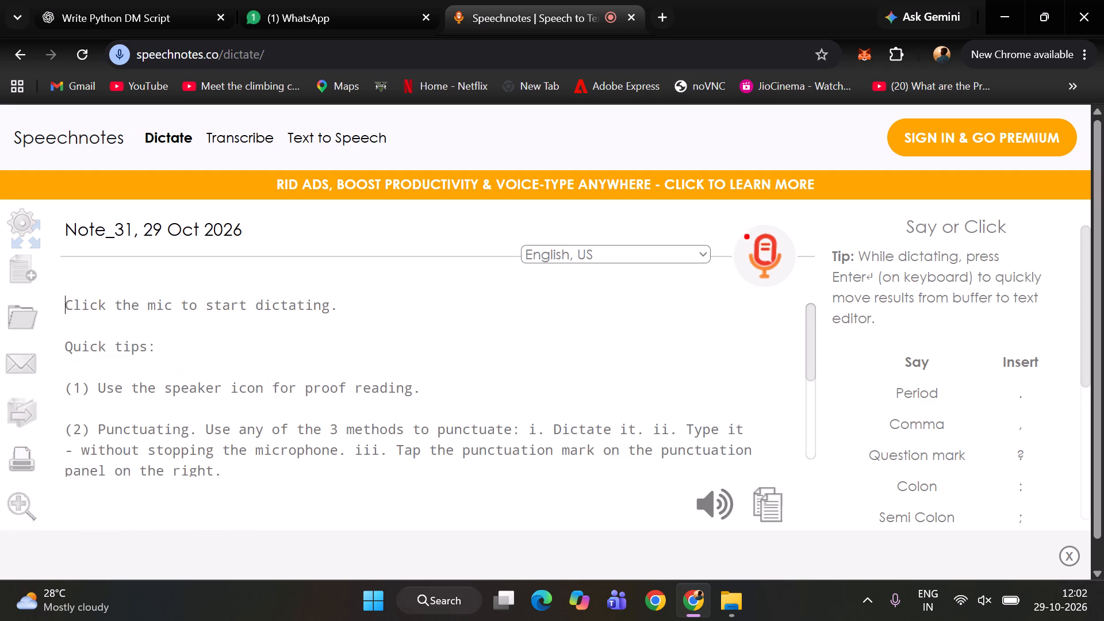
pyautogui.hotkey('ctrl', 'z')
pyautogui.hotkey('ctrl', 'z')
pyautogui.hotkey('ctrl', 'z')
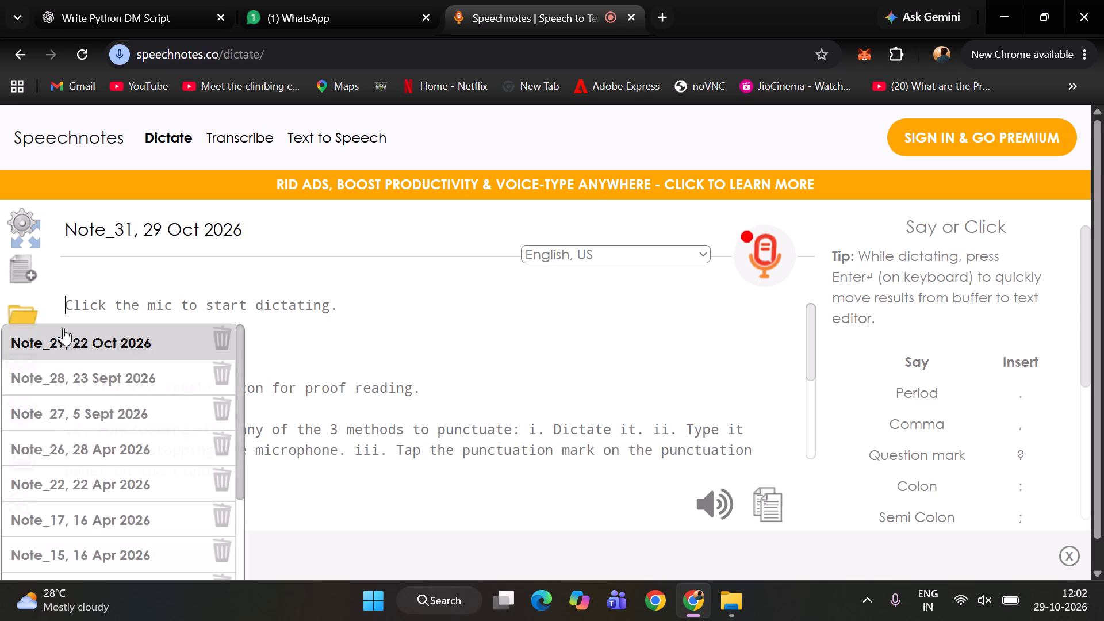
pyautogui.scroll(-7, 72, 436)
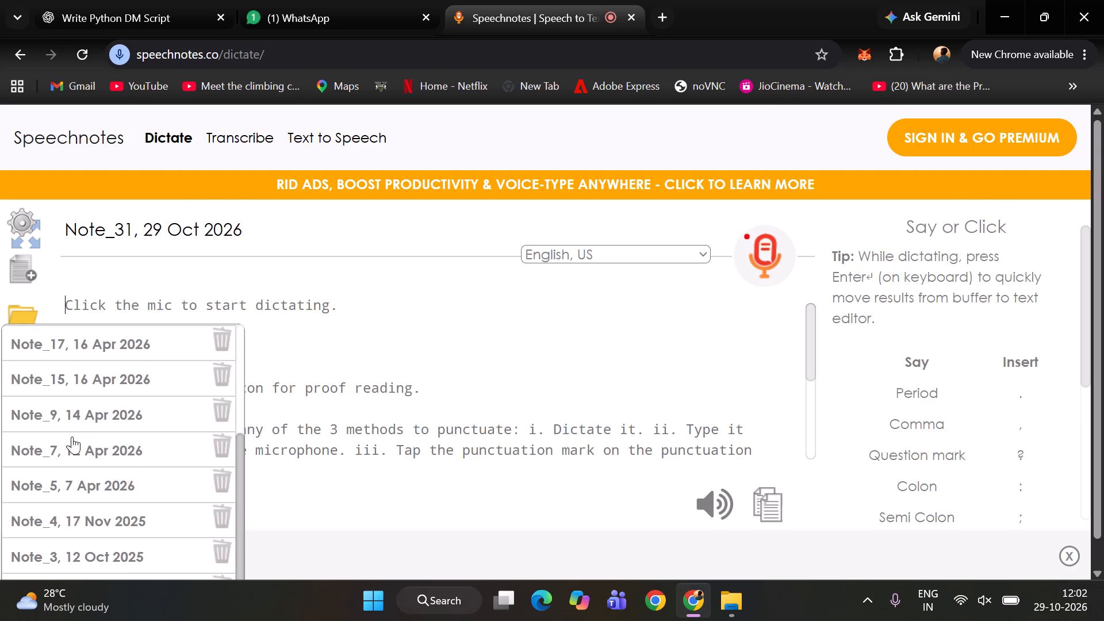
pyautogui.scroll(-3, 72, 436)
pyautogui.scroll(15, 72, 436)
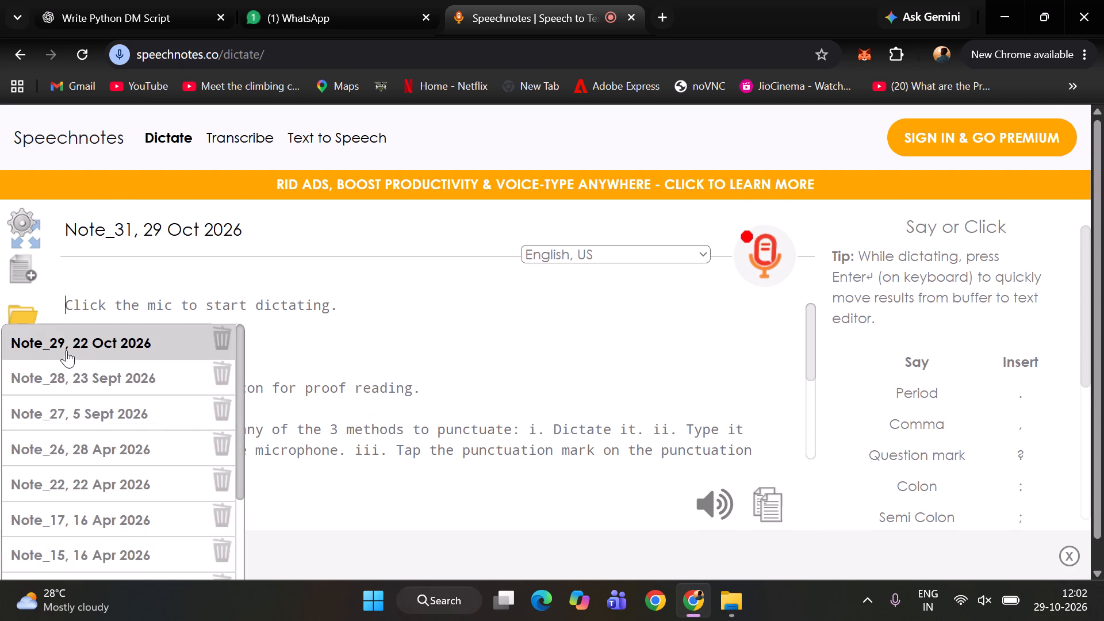
# Enter the item numbers 1. to 9. in the new note, each on its own line.
pyautogui.click(159, 296)
pyautogui.write('1.')
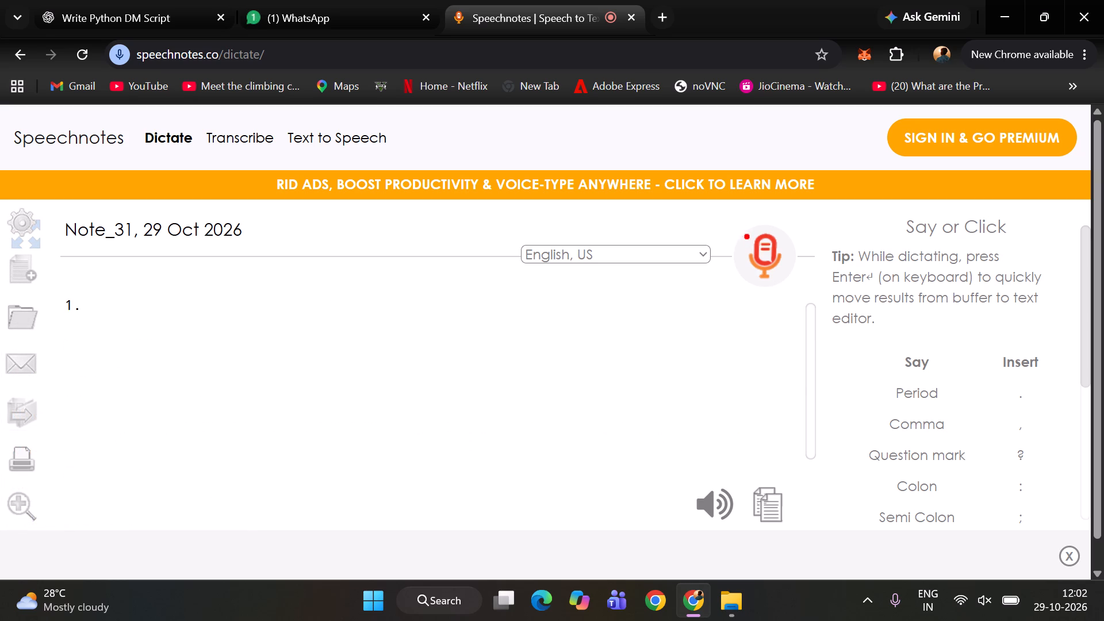
pyautogui.press('Return')
pyautogui.write('2,')
pyautogui.press('BackSpace')
pyautogui.press('.')
pyautogui.press('Return')
pyautogui.write('3.')
pyautogui.press('Return')
pyautogui.write('4.')
pyautogui.press('Return')
pyautogui.write('5.')
pyautogui.press('Return')
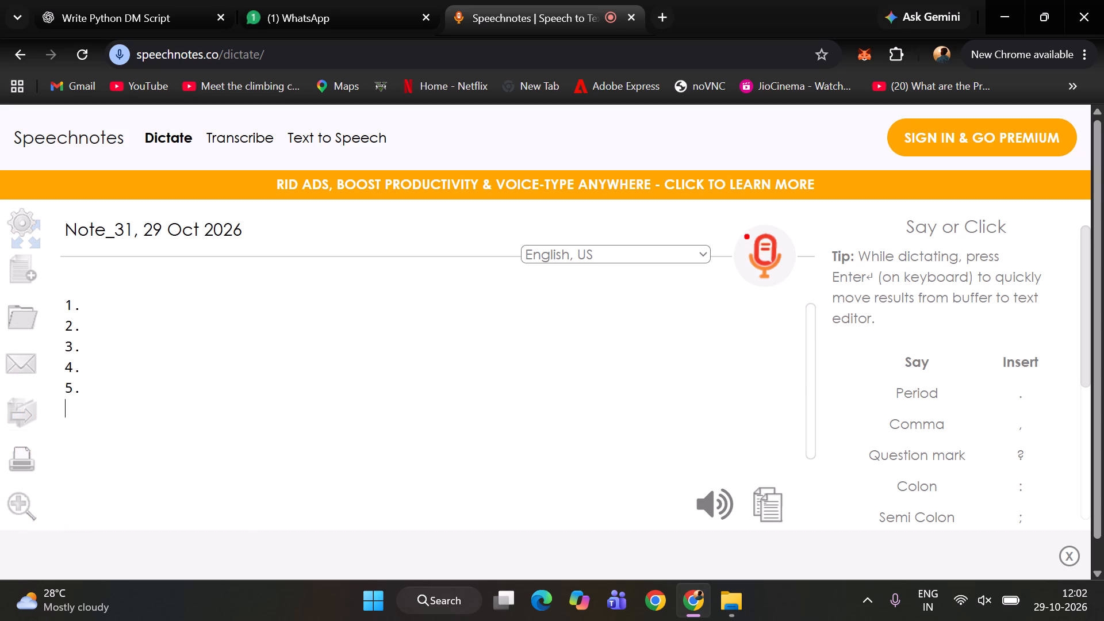
pyautogui.write('6.')
pyautogui.press('Return')
pyautogui.write('7.')
pyautogui.press('Return')
pyautogui.write('8.')
pyautogui.press('Return')
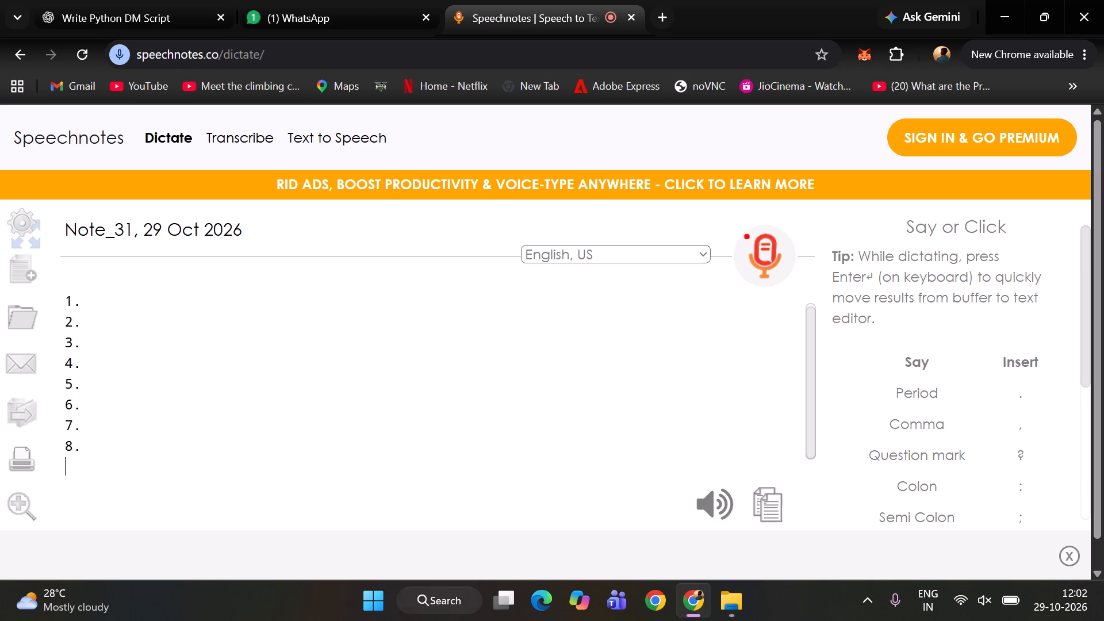
pyautogui.write('9.')
# Copy the whole numbered list and paste it into a new, separate Notepad document as a backup.
pyautogui.moveTo(101, 460); pyautogui.dragTo(27, 278)
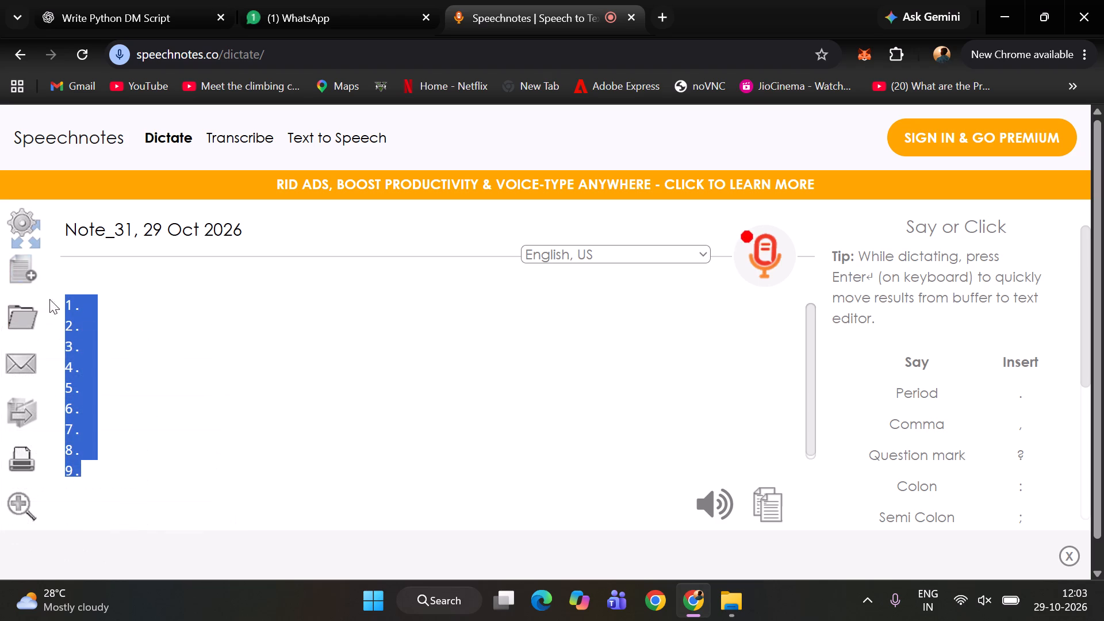
pyautogui.hotkey('ctrl', 'c')
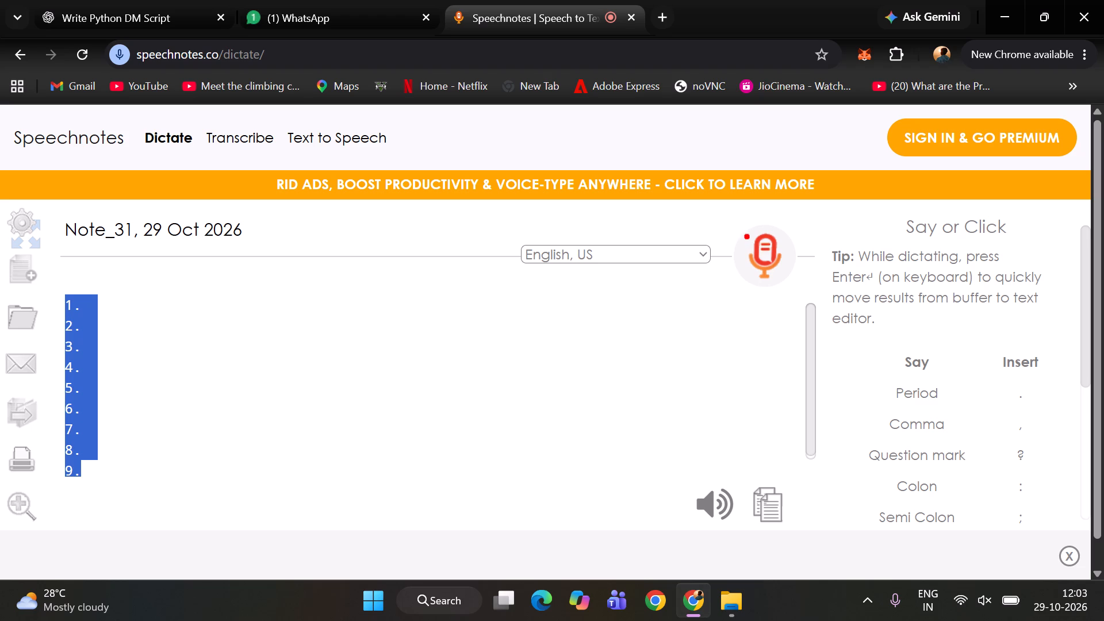
pyautogui.click(470, 600)
pyautogui.press('t')
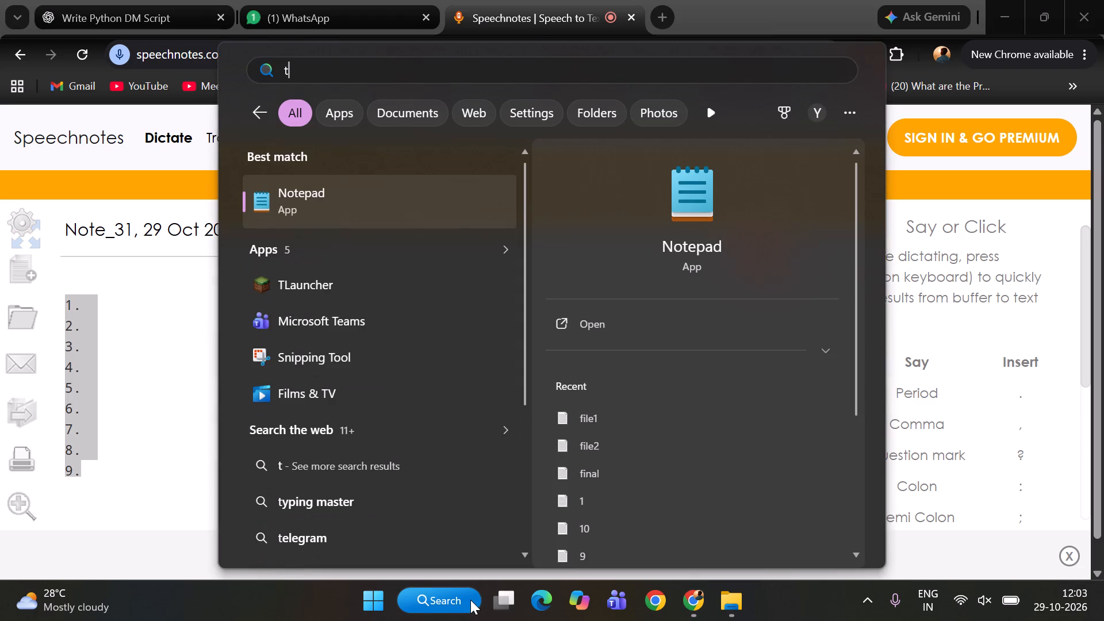
pyautogui.press('Return')
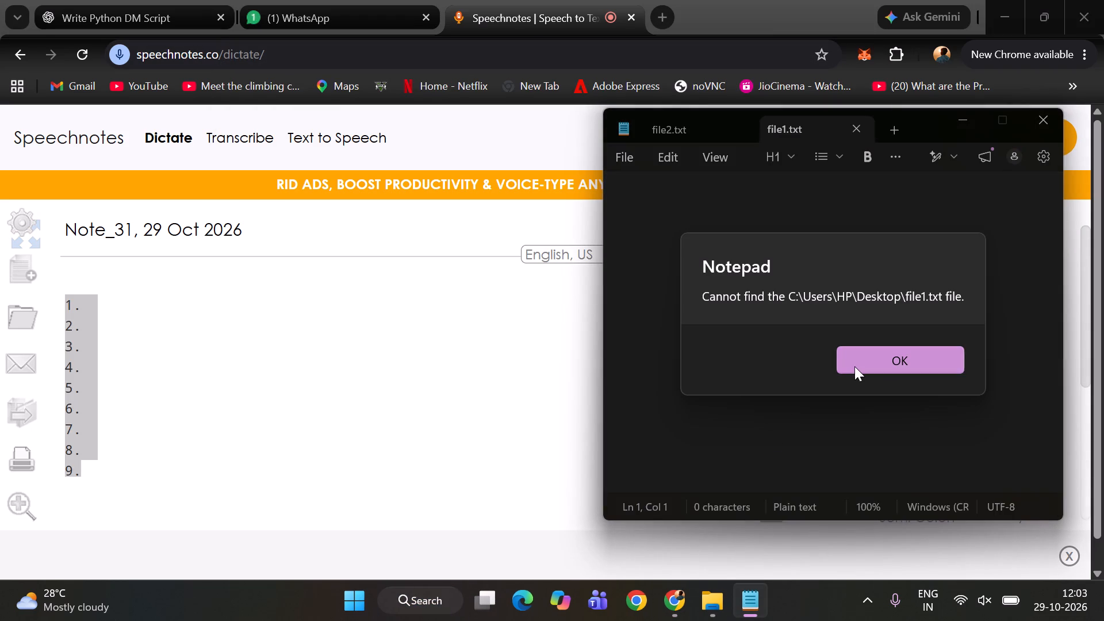
pyautogui.click(855, 367)
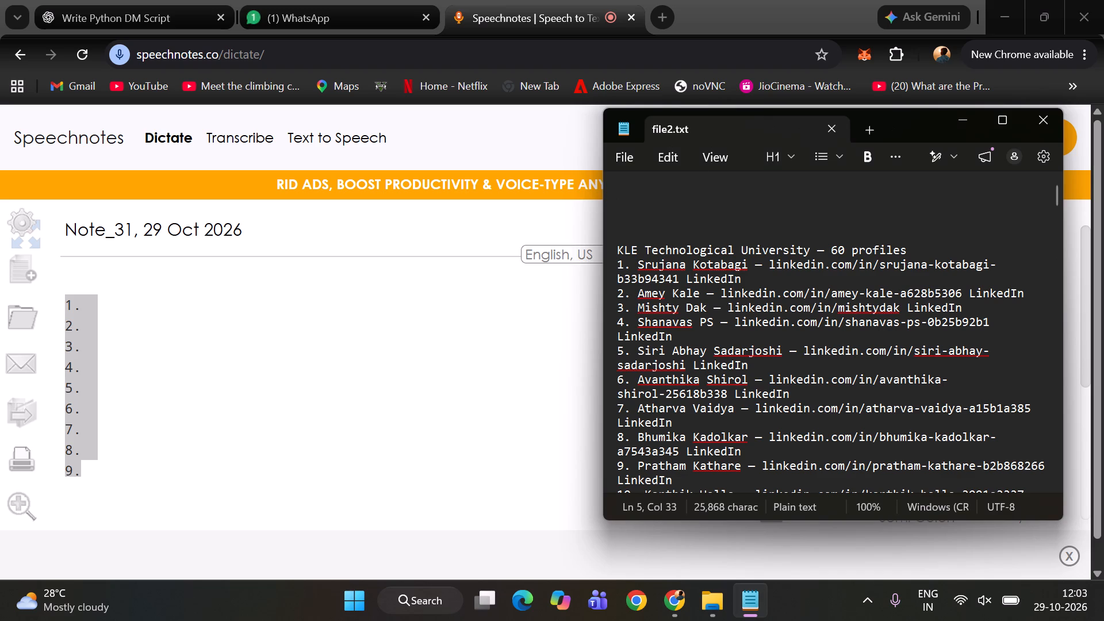
pyautogui.click(638, 150)
pyautogui.click(649, 184)
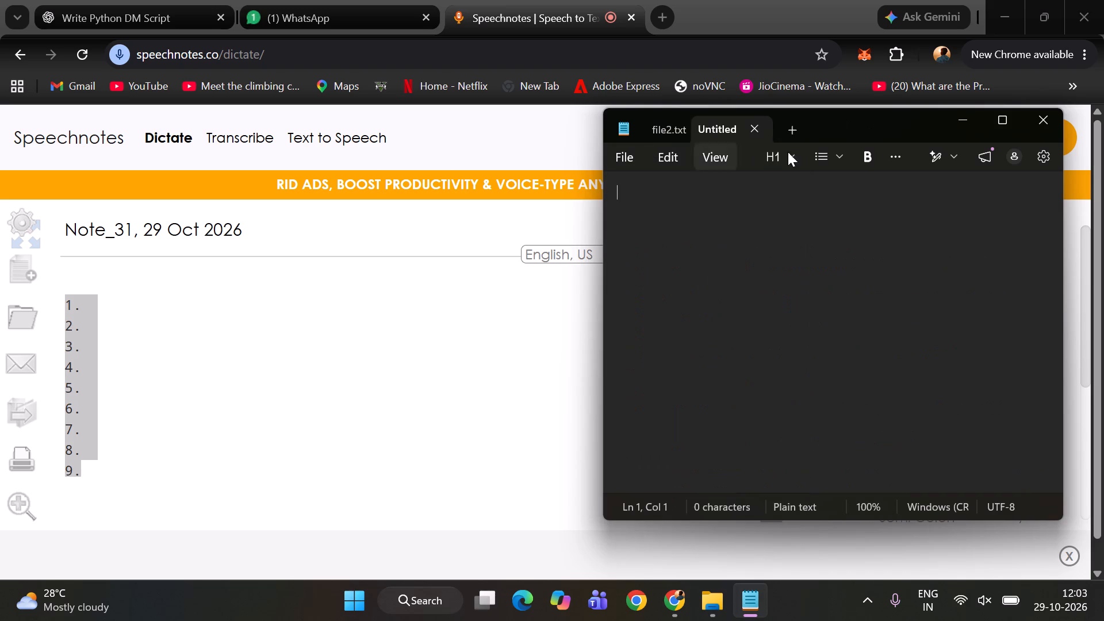
pyautogui.hotkey('ctrl', 'v')
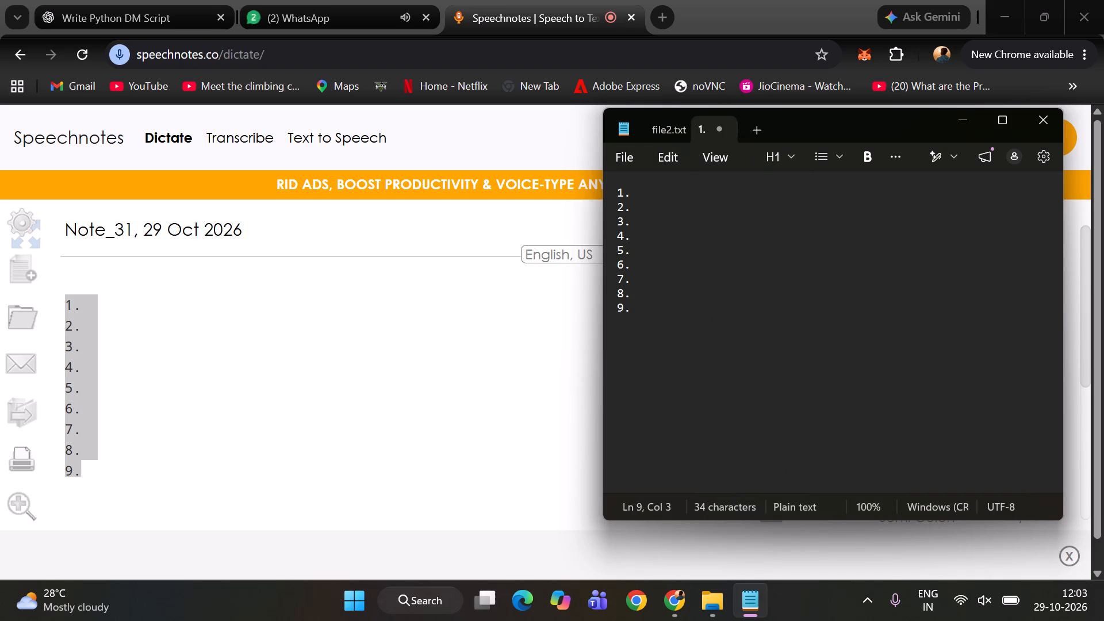
pyautogui.click(953, 116)
# Back in Speechnotes, dictate "What is Computer Graphics list any four areas of application of Computer Graphics" as item 1.
pyautogui.click(139, 304)
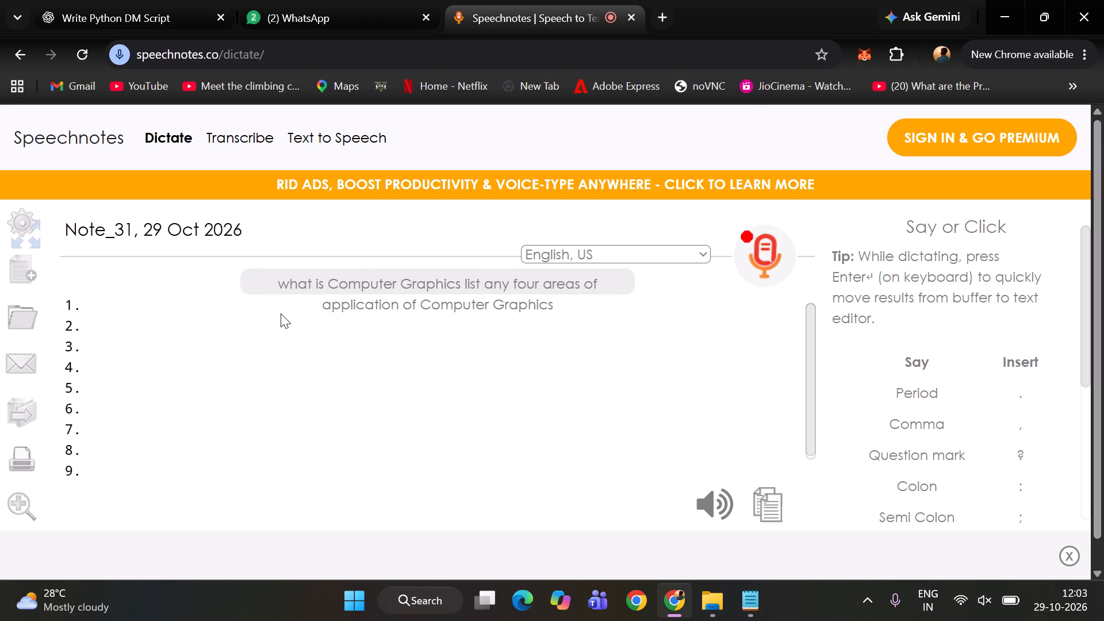
# Dictate "Define aspect ratio and resolution" as item 2 and "What is the role of video controller in raster scan system" as item 3.
pyautogui.click(87, 329)
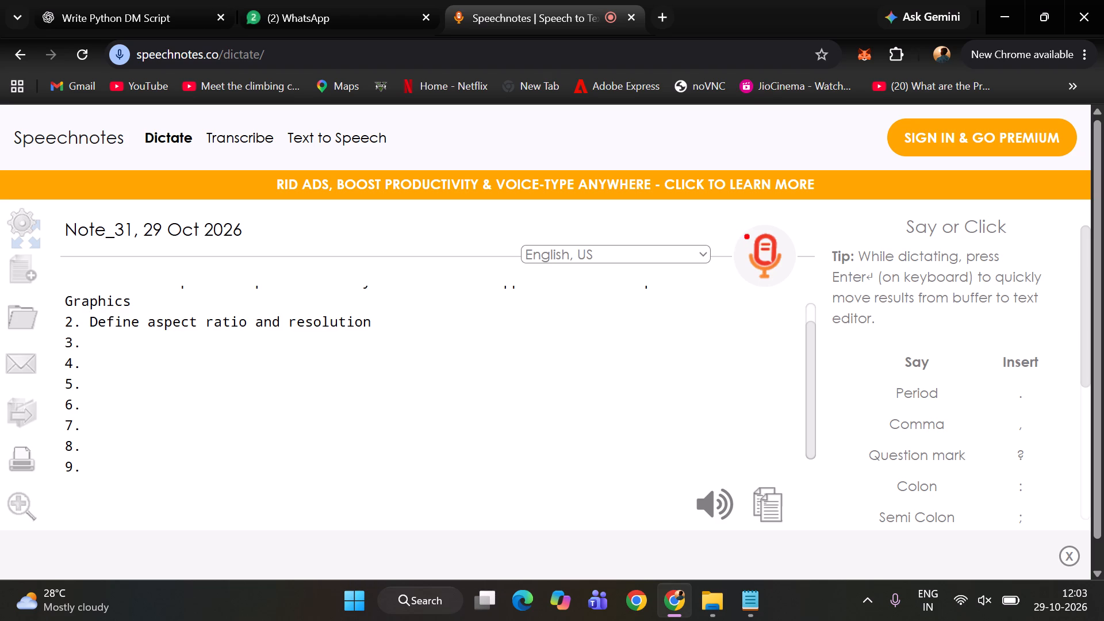
pyautogui.click(159, 340)
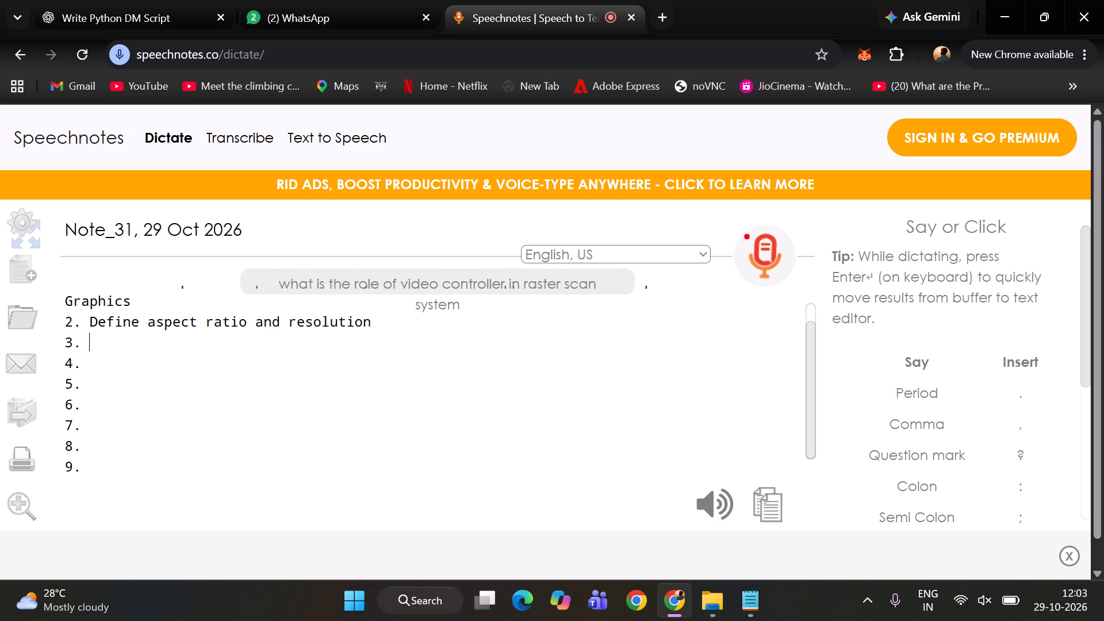
# Dictate the question "How the graphics software is classified", with the request to enlist and explain, as item 4.
pyautogui.click(140, 376)
pyautogui.click(115, 351)
pyautogui.click(88, 358)
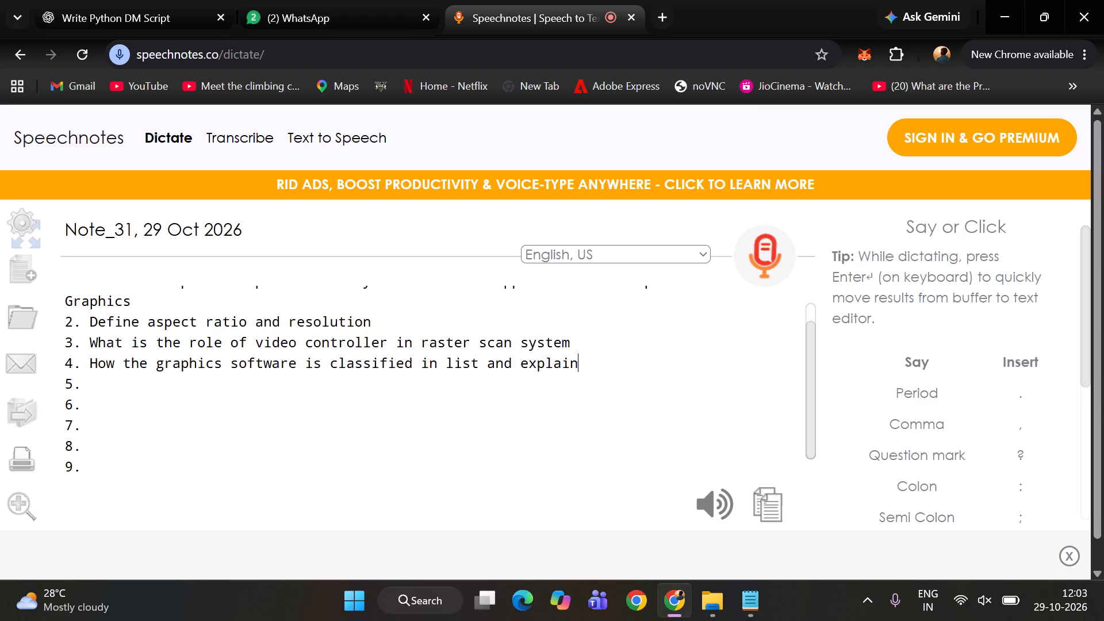
# Correct item 4 by replacing "in list" with "enlist" after the word "classified".
pyautogui.click(449, 367)
pyautogui.write('en')
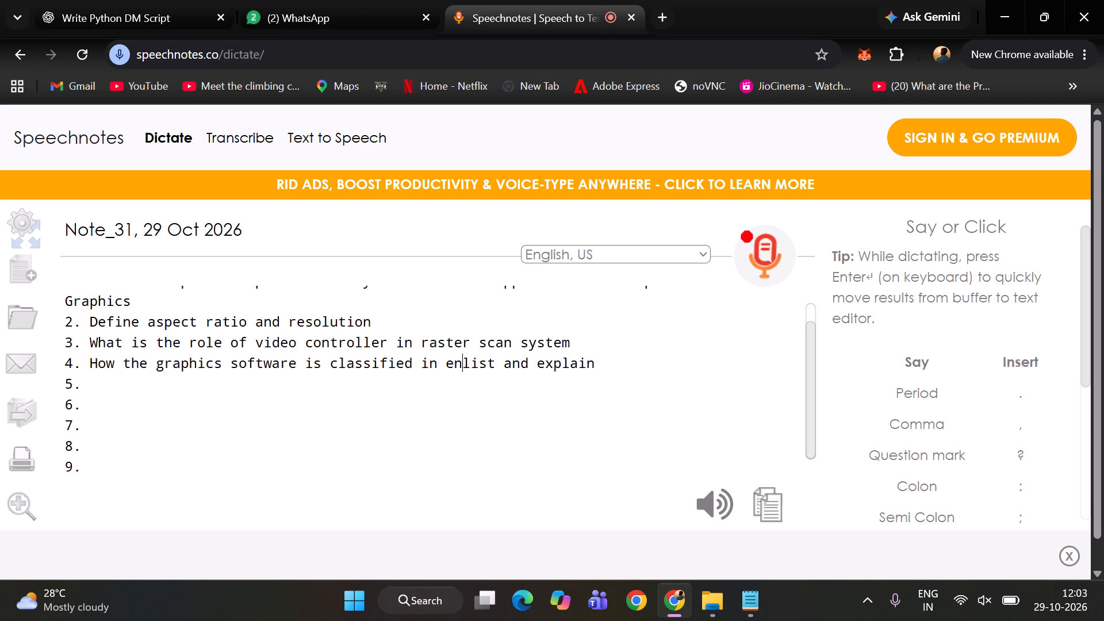
pyautogui.press('Left')
pyautogui.press('Left')
pyautogui.press('Delete')
pyautogui.press('Delete')
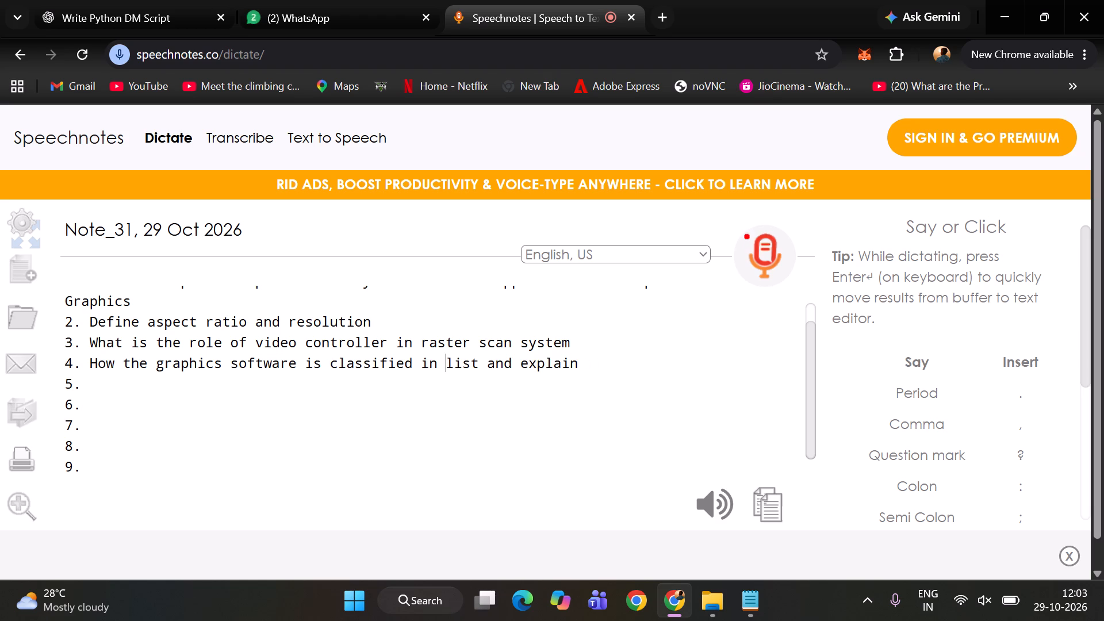
pyautogui.write('en')
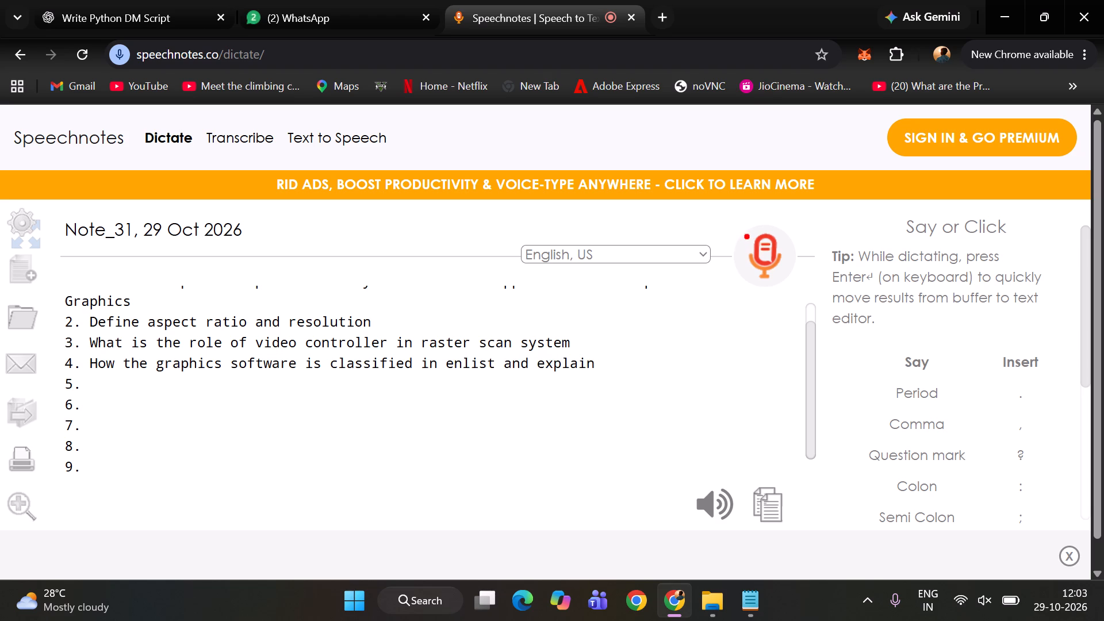
pyautogui.press('Left')
pyautogui.press('Left')
pyautogui.press('Left')
pyautogui.press('BackSpace')
pyautogui.press('BackSpace')
pyautogui.press('BackSpace')
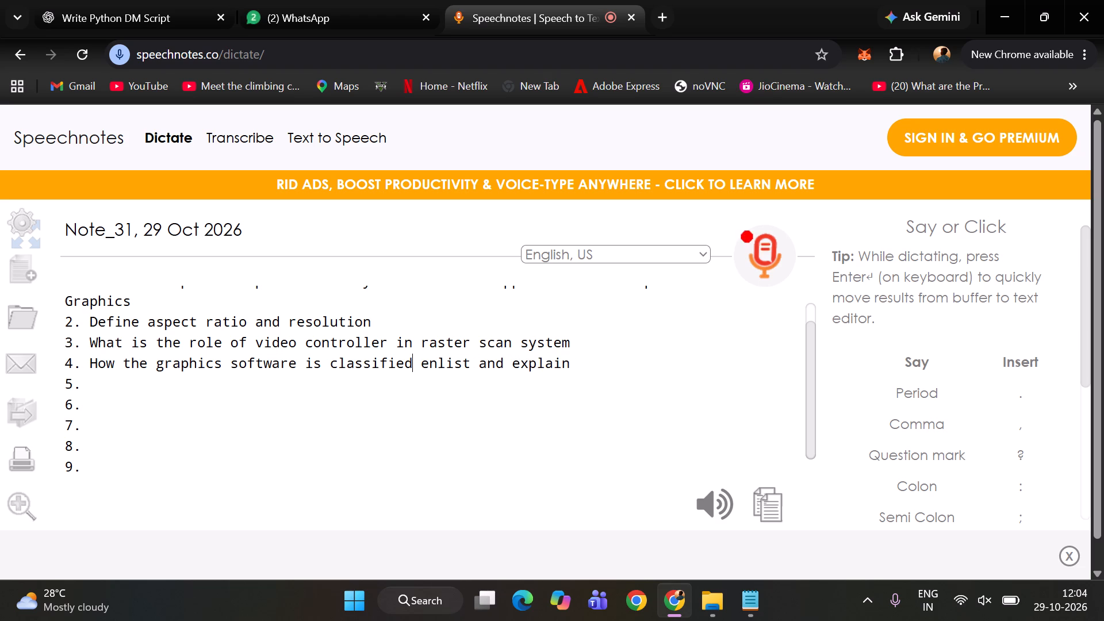
# Dictate "Describe the architecture of raster graphics system" as item 5.
pyautogui.click(158, 389)
pyautogui.scroll(-2, 158, 389)
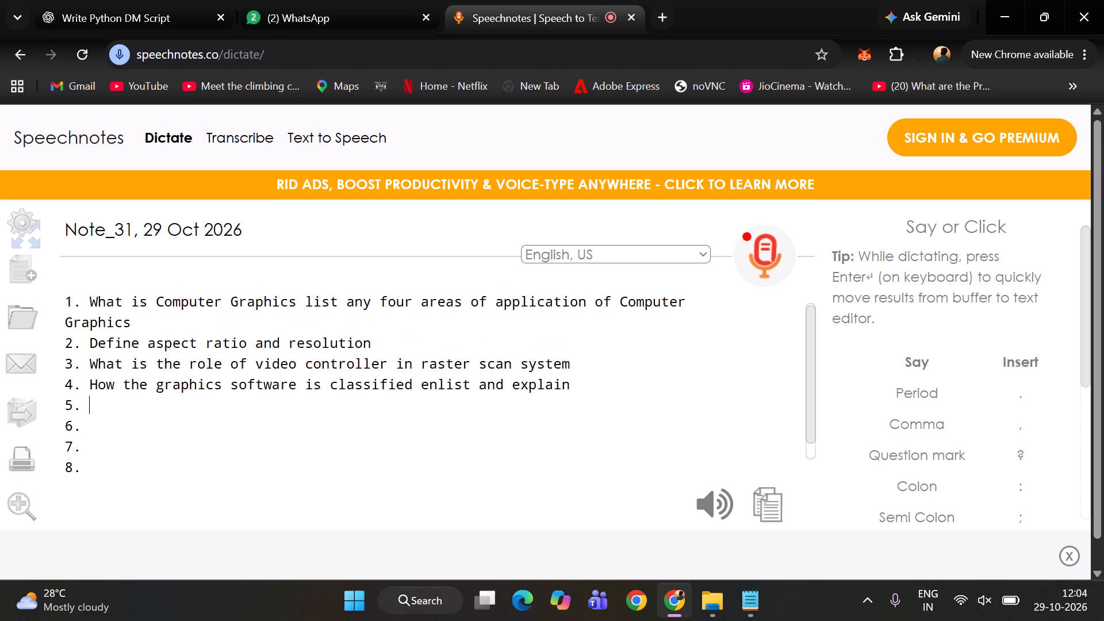
pyautogui.scroll(-1, 158, 389)
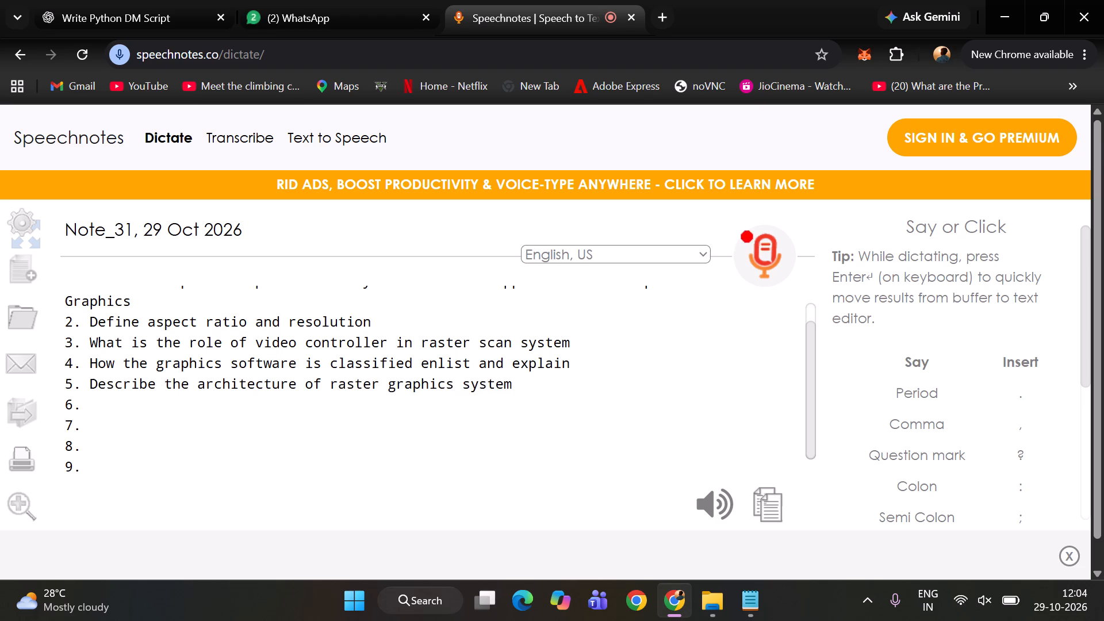
# Dictate "Explain the working of cathode ray tube With suitable example" as item 6.
pyautogui.click(137, 401)
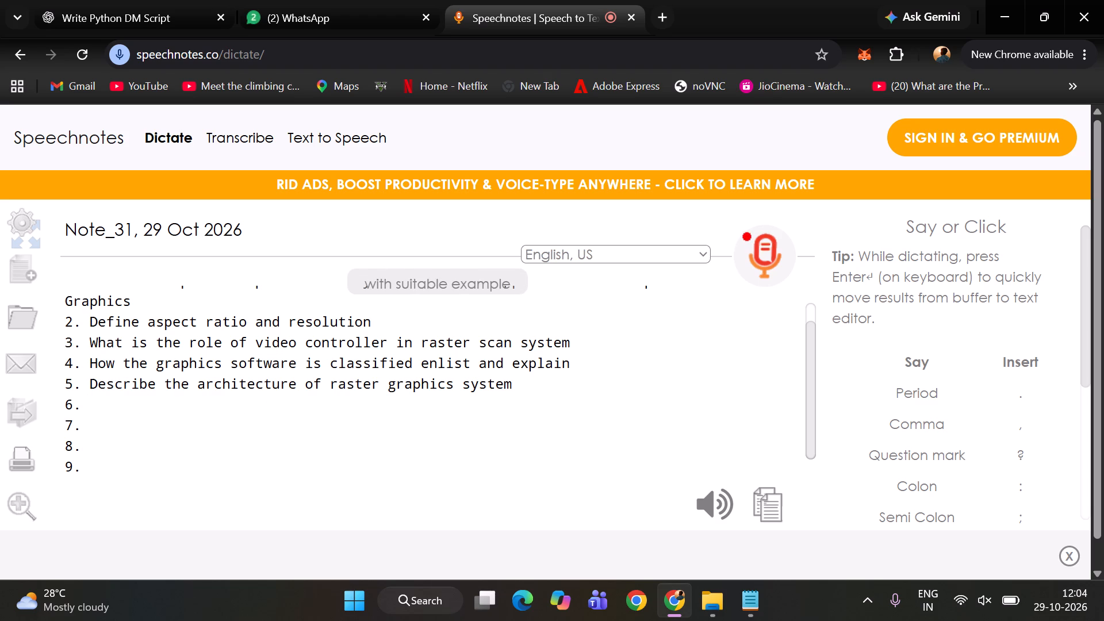
pyautogui.click(83, 407)
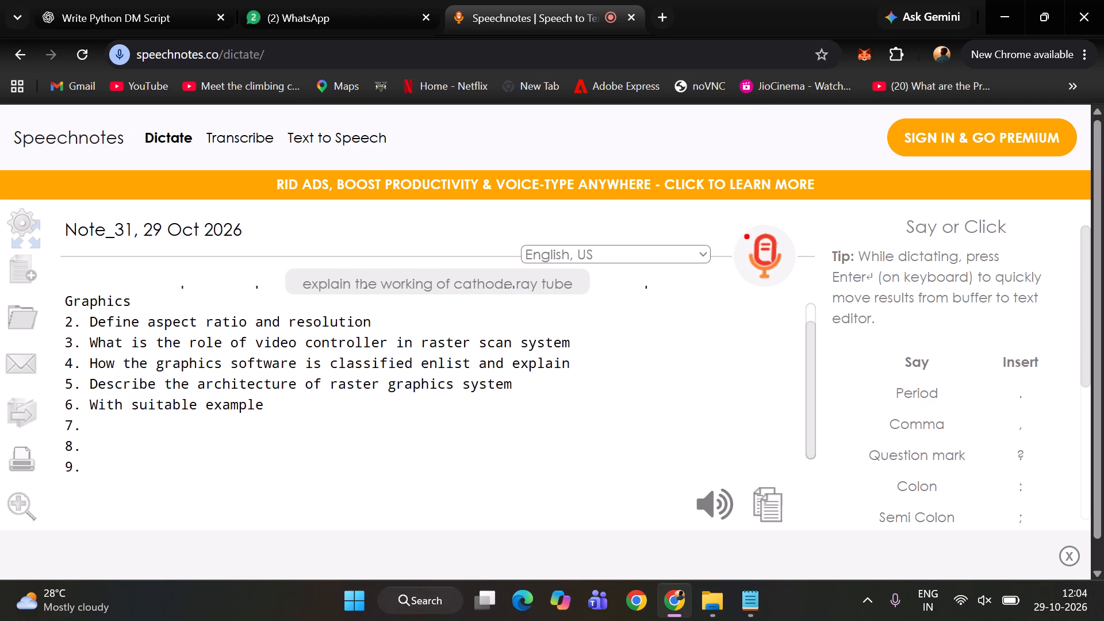
pyautogui.click(112, 428)
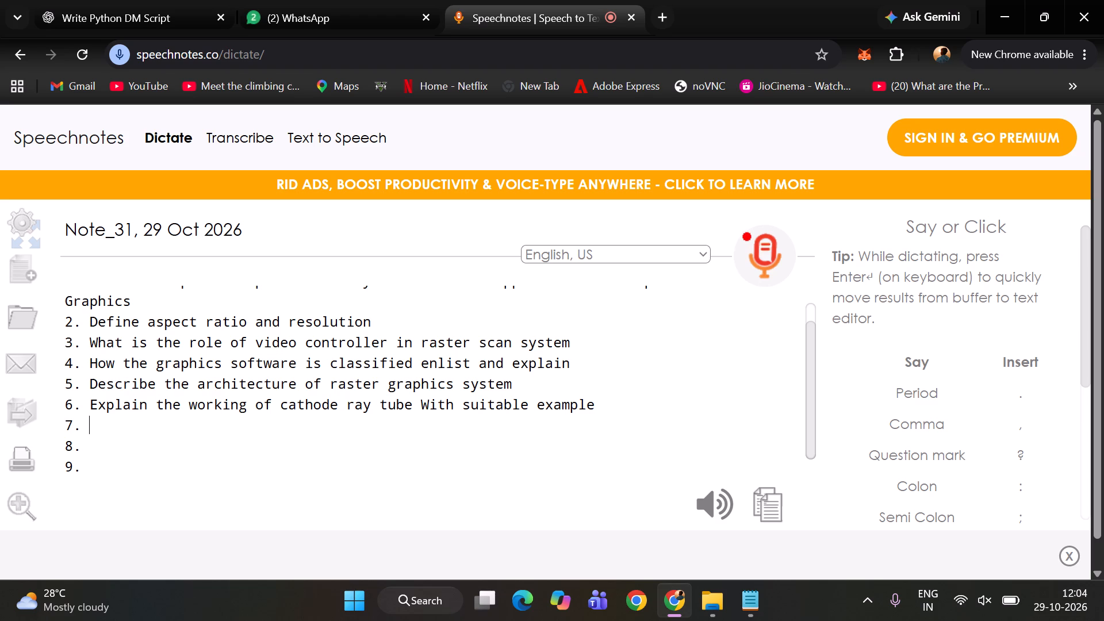
# Add a comma at the end of item 5 and dictate "random scan system" after it.
pyautogui.click(528, 380)
pyautogui.press(',')
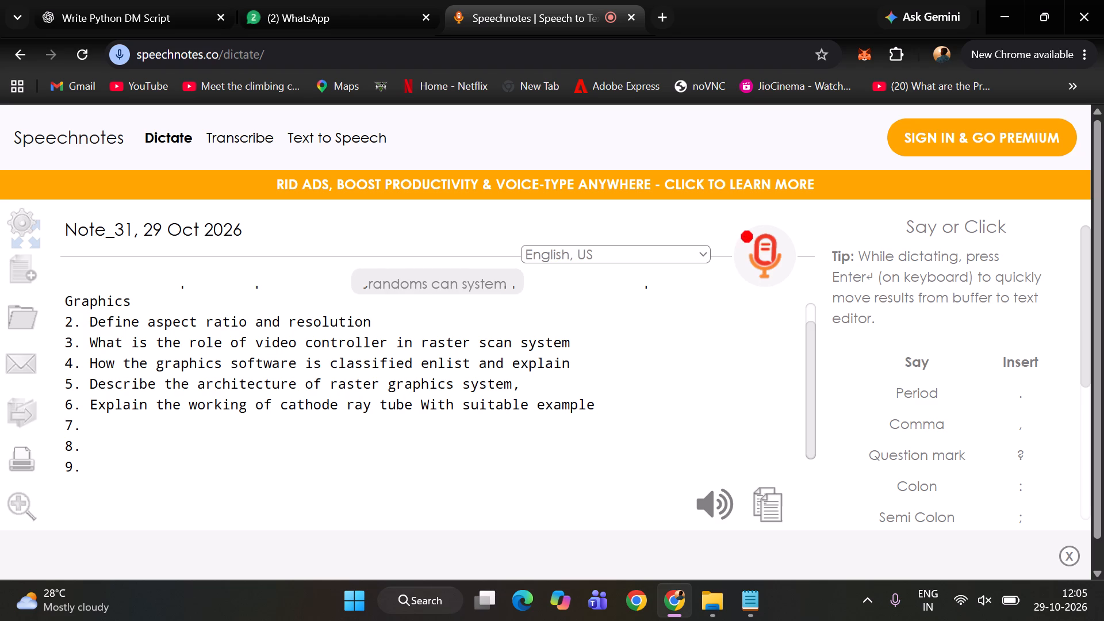
# Correct the misrecognised "randoms can" to "random scan" in item 5.
pyautogui.press('Left')
pyautogui.press('Left')
pyautogui.press('Left')
pyautogui.press('Left')
pyautogui.press('Left')
pyautogui.press('Left')
pyautogui.press('Left')
pyautogui.press('Left')
pyautogui.press('Left')
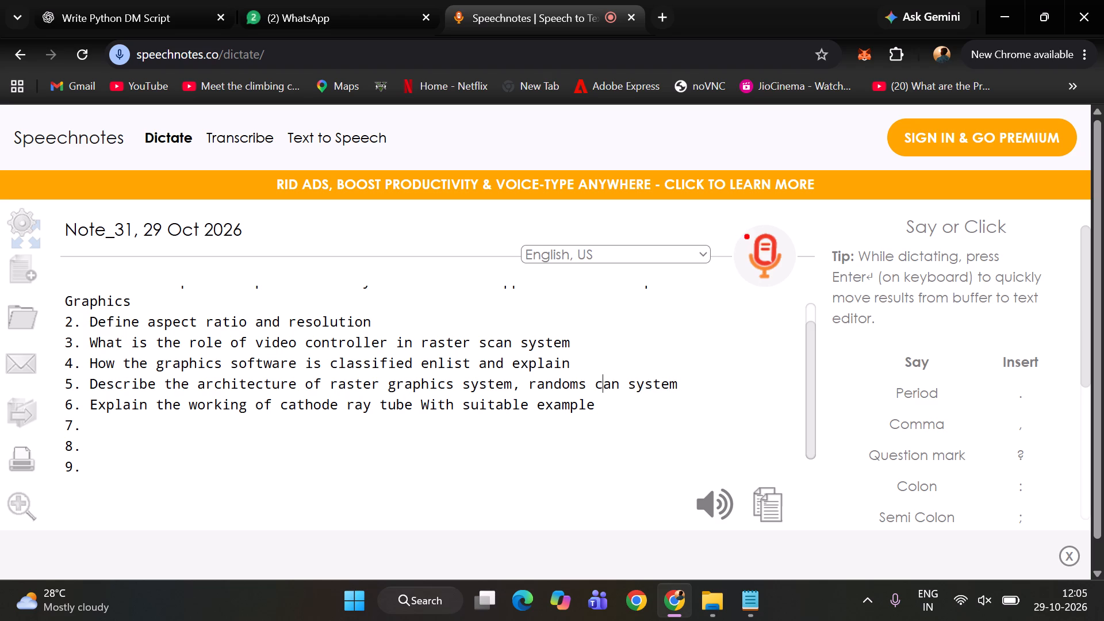
pyautogui.press('Left')
pyautogui.press('s')
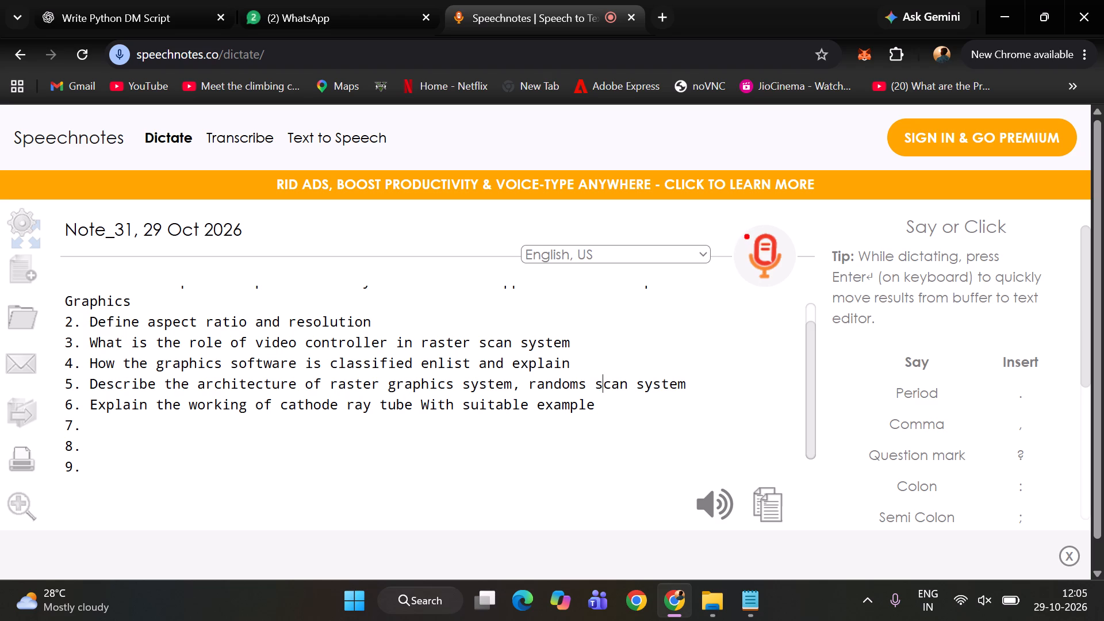
pyautogui.press('Left')
pyautogui.press('Left')
pyautogui.press('BackSpace')
pyautogui.press('Delete')
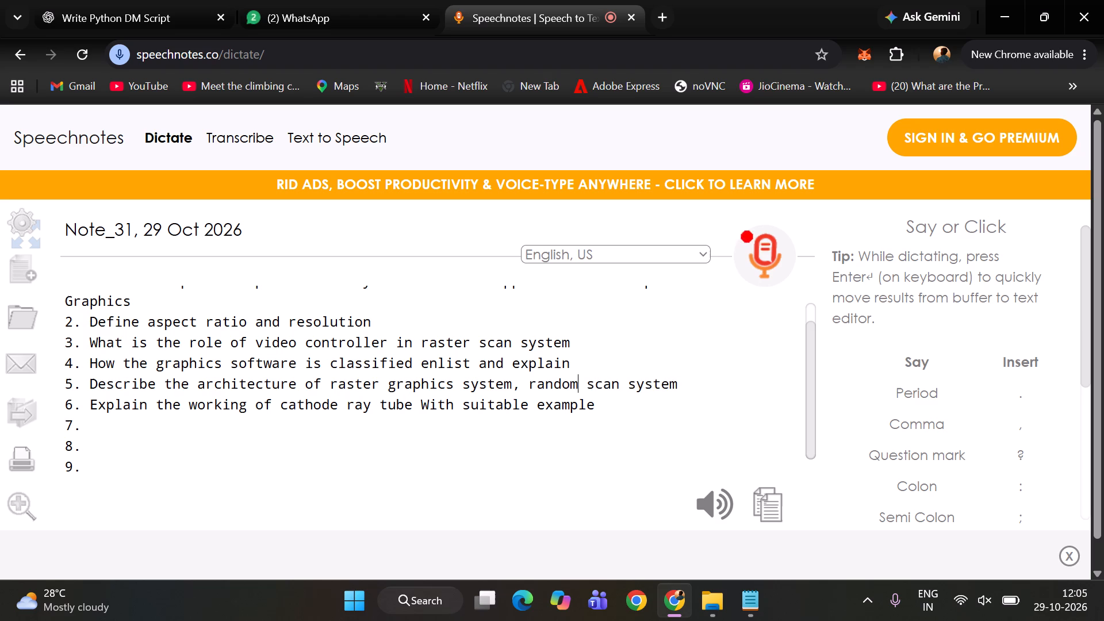
pyautogui.press('space')
# Dictate "What do you mean by coordinate system explain conversion and detail" as item 7.
pyautogui.click(261, 434)
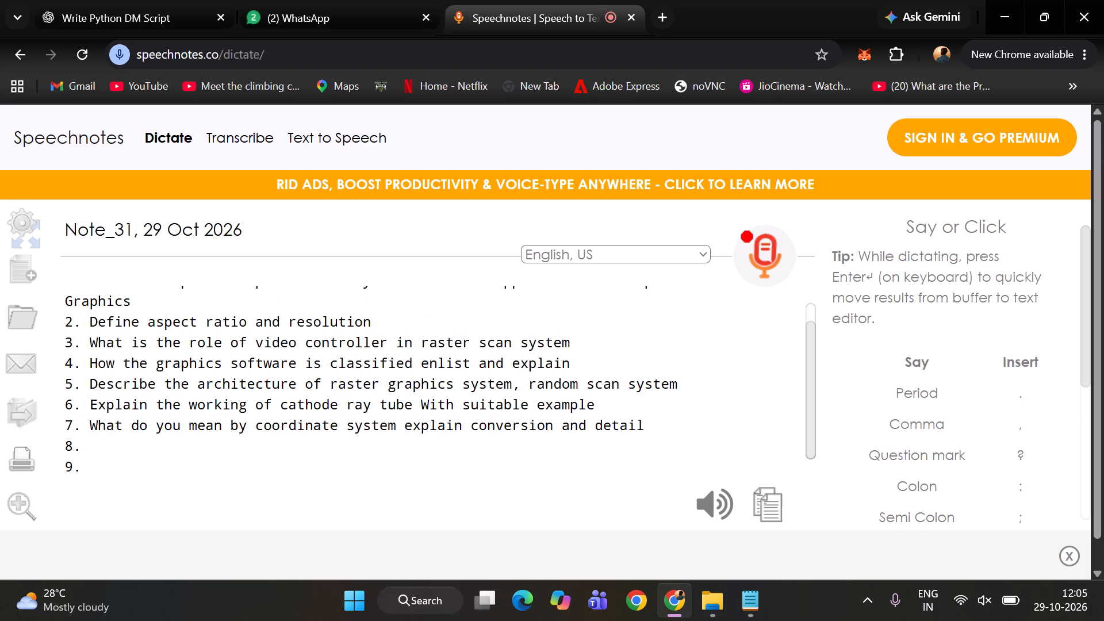
# Dictate the question beginning "Differentiate between", comparing two kinds of display, as item 8.
pyautogui.click(181, 444)
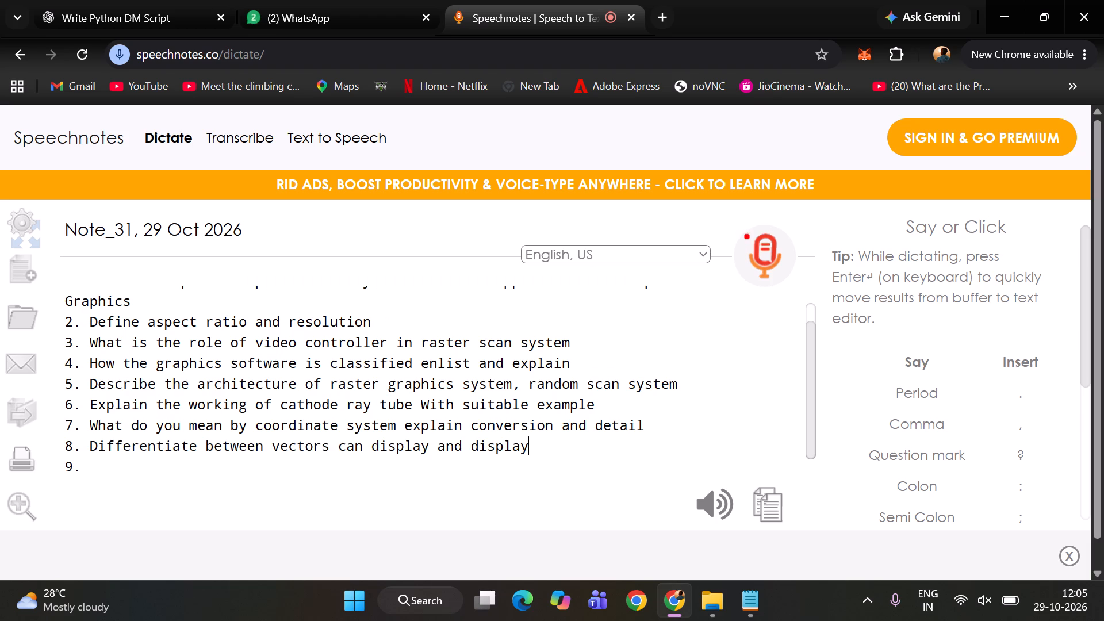
# Insert "vector scan" before the final word "display" in item 8.
pyautogui.click(471, 446)
pyautogui.press('space')
pyautogui.press('Left')
pyautogui.write('scan d')
pyautogui.press('BackSpace')
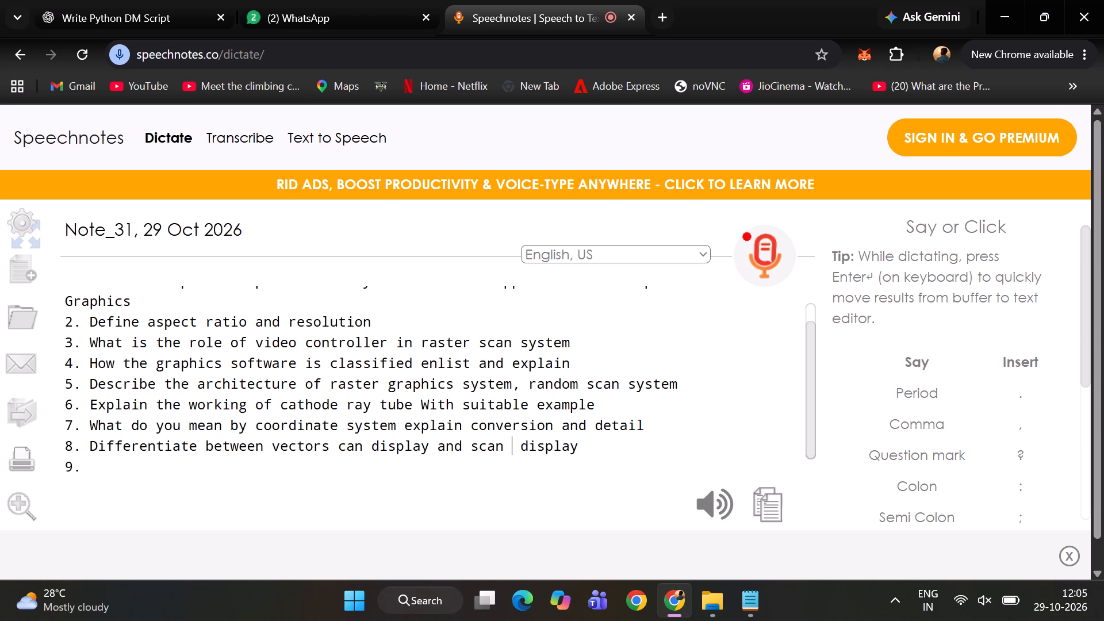
pyautogui.press('BackSpace')
pyautogui.press('BackSpace')
pyautogui.press('BackSpace')
pyautogui.press('BackSpace')
pyautogui.press('BackSpace')
pyautogui.write('vector scs')
pyautogui.press('BackSpace')
pyautogui.write('an')
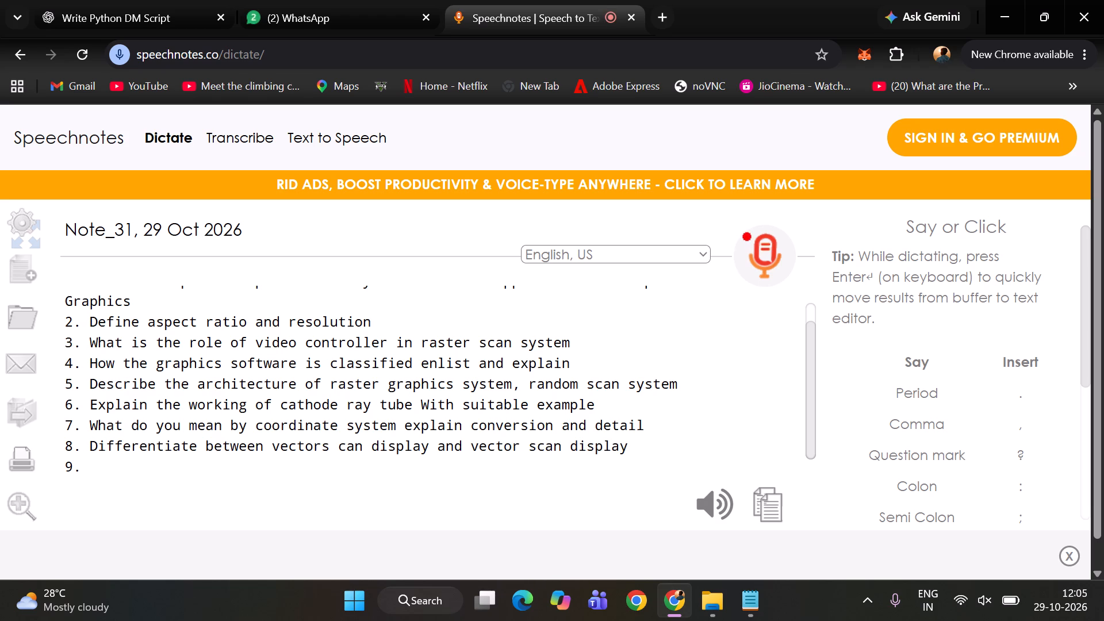
# Correct the misrecognised "vectors can" to "vector scan" after "between" in item 8.
pyautogui.click(327, 448)
pyautogui.press('BackSpace')
pyautogui.press('Delete')
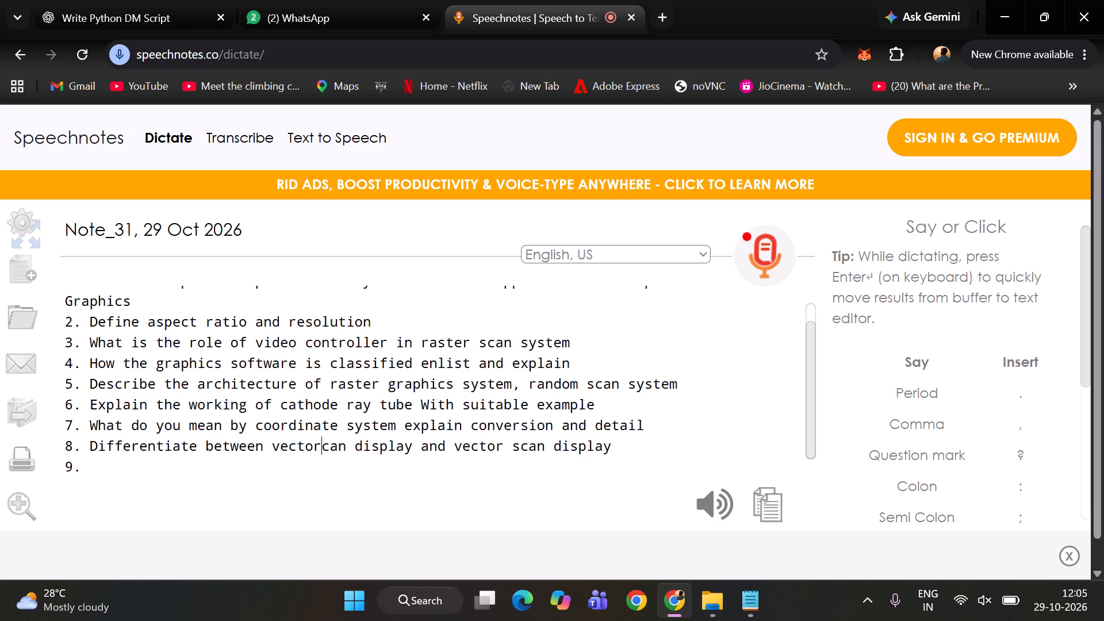
pyautogui.press('s')
pyautogui.press('Left')
pyautogui.press('space')
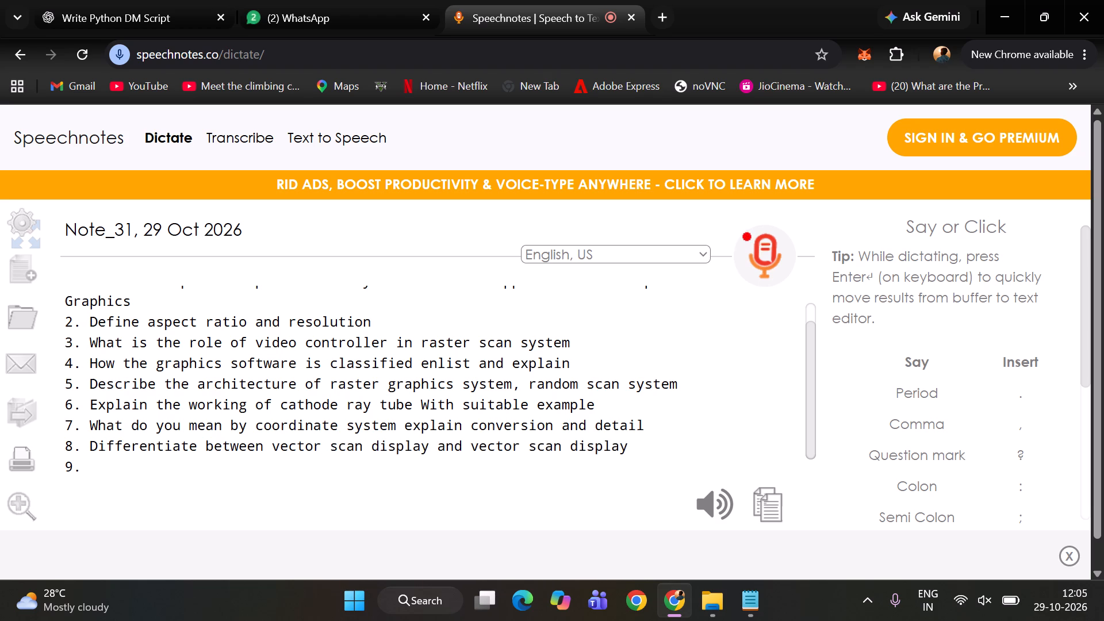
pyautogui.click(108, 464)
# Add a comma at the end of item 2 and dictate "frame buffer and pixel" after it.
pyautogui.scroll(1, 378, 338)
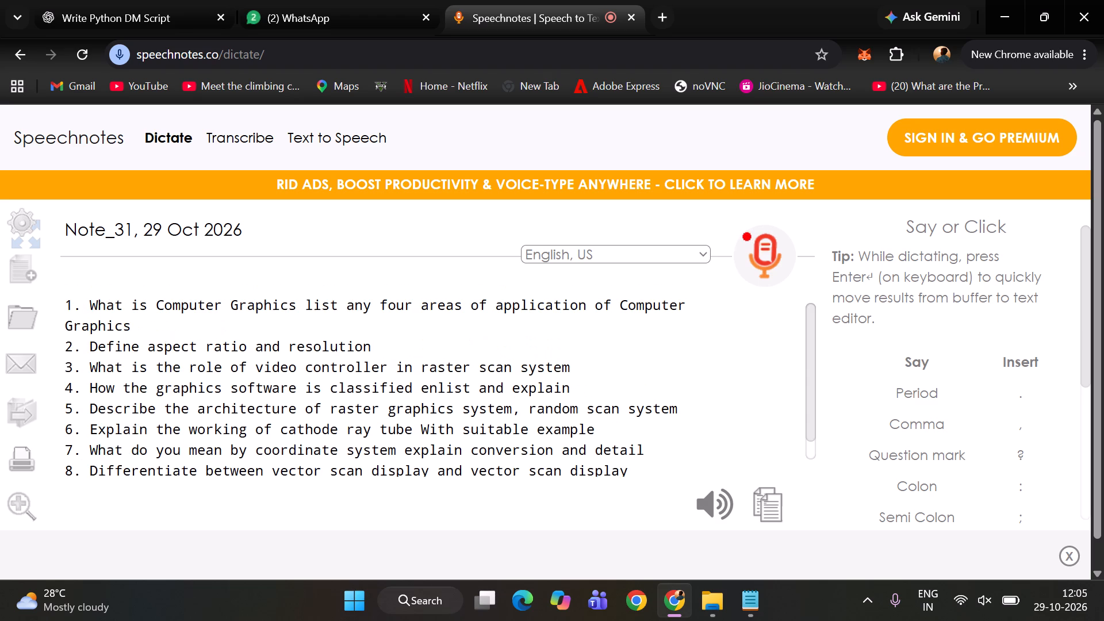
pyautogui.click(377, 344)
pyautogui.press('space')
pyautogui.write('.')
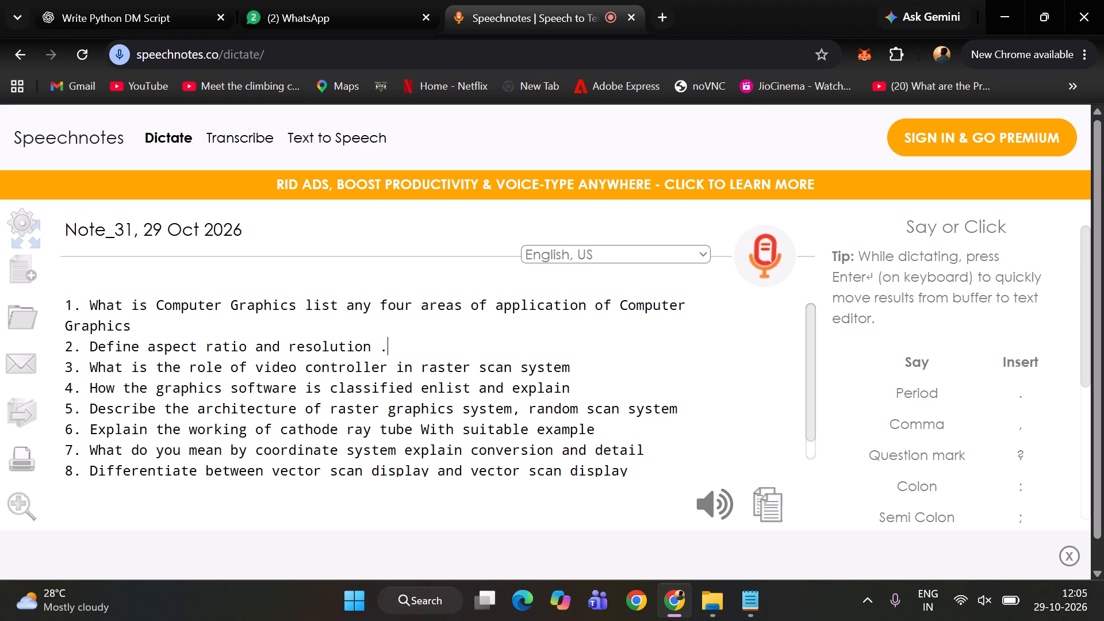
pyautogui.press('BackSpace')
pyautogui.press(',')
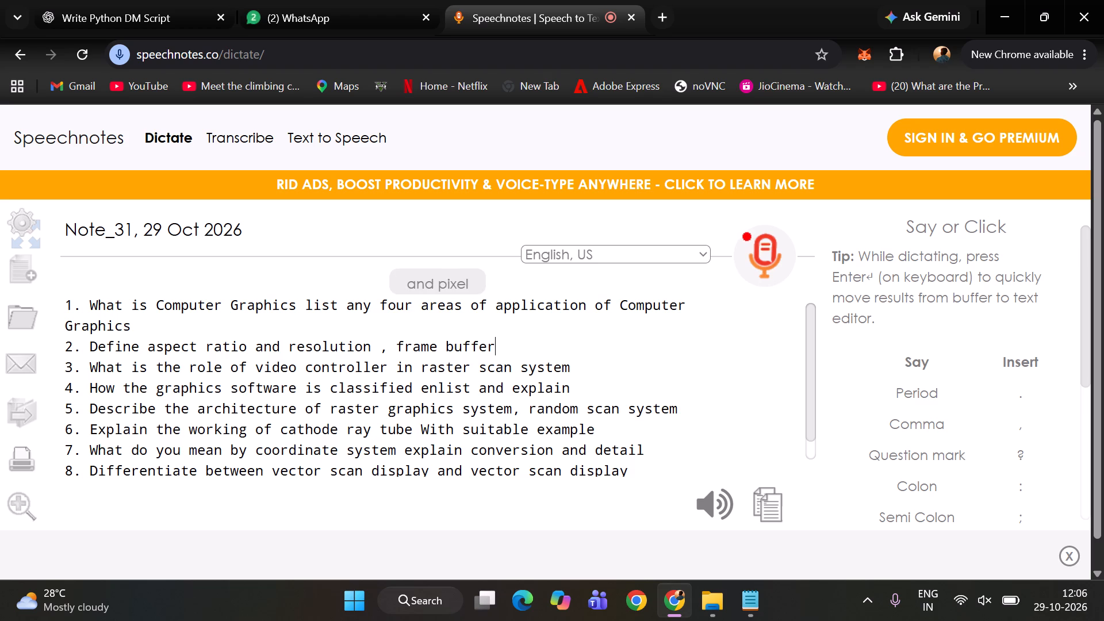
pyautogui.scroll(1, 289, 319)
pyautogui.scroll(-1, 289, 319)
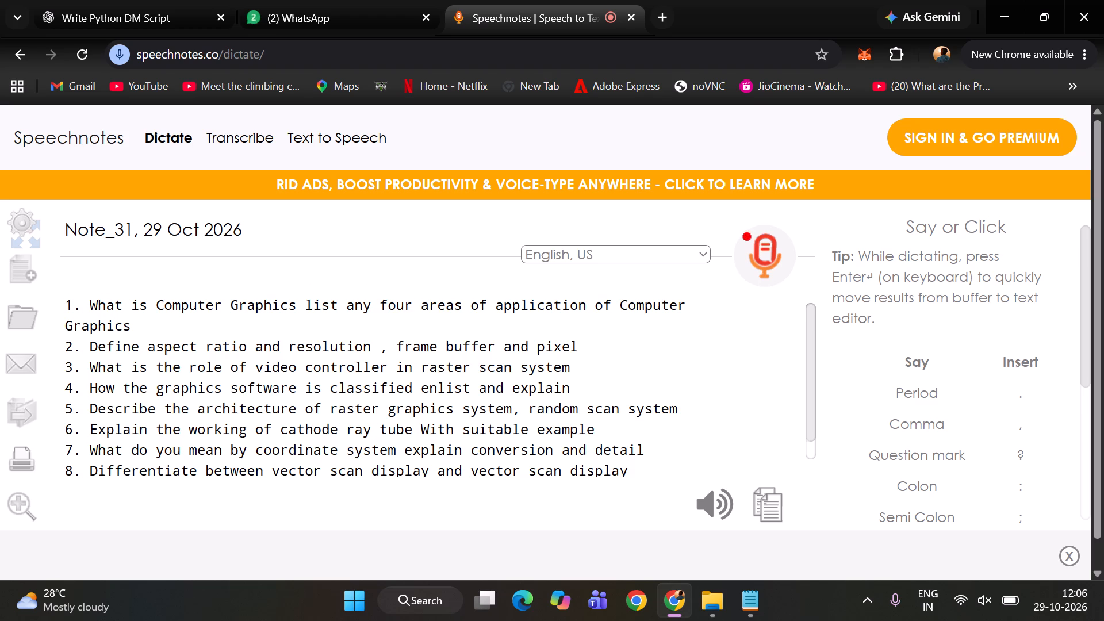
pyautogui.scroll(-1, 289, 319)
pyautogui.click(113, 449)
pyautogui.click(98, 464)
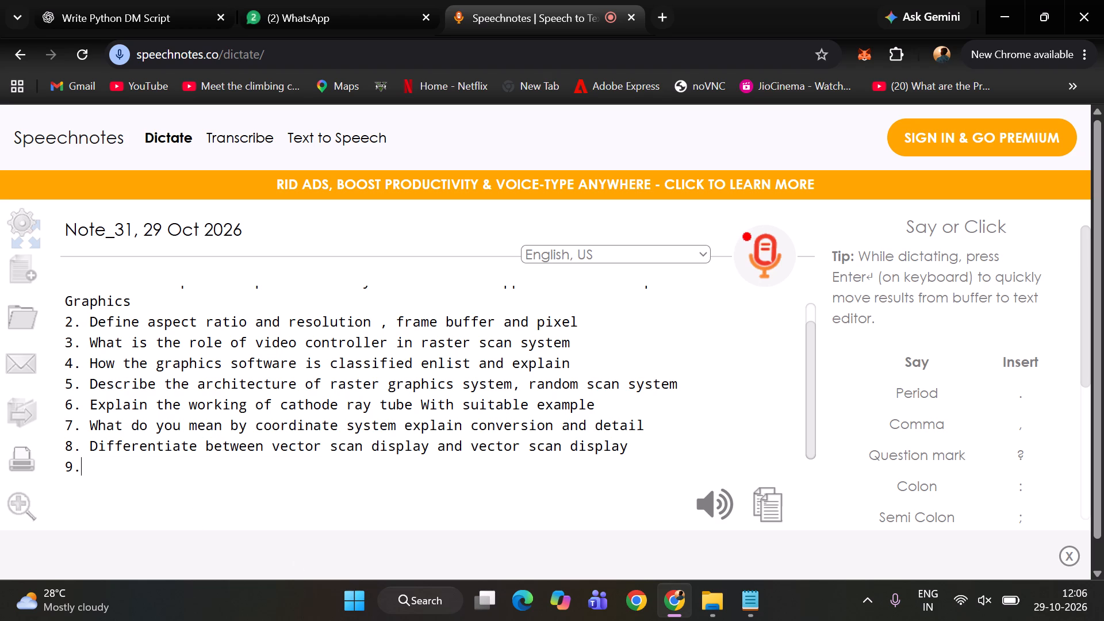
# Append ",color crt monitor" to the end of item 5.
pyautogui.click(706, 389)
pyautogui.press(',')
pyautogui.write('color crt')
pyautogui.press('space')
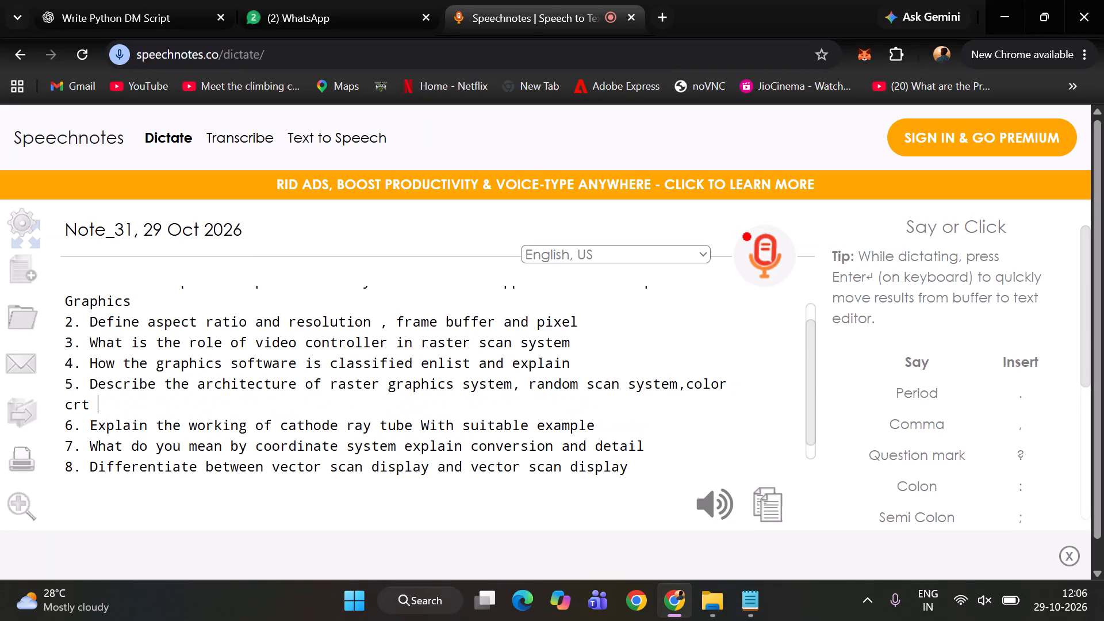
pyautogui.write('monitor')
# Save the note session and stop the dictation.
pyautogui.hotkey('ctrl', 's')
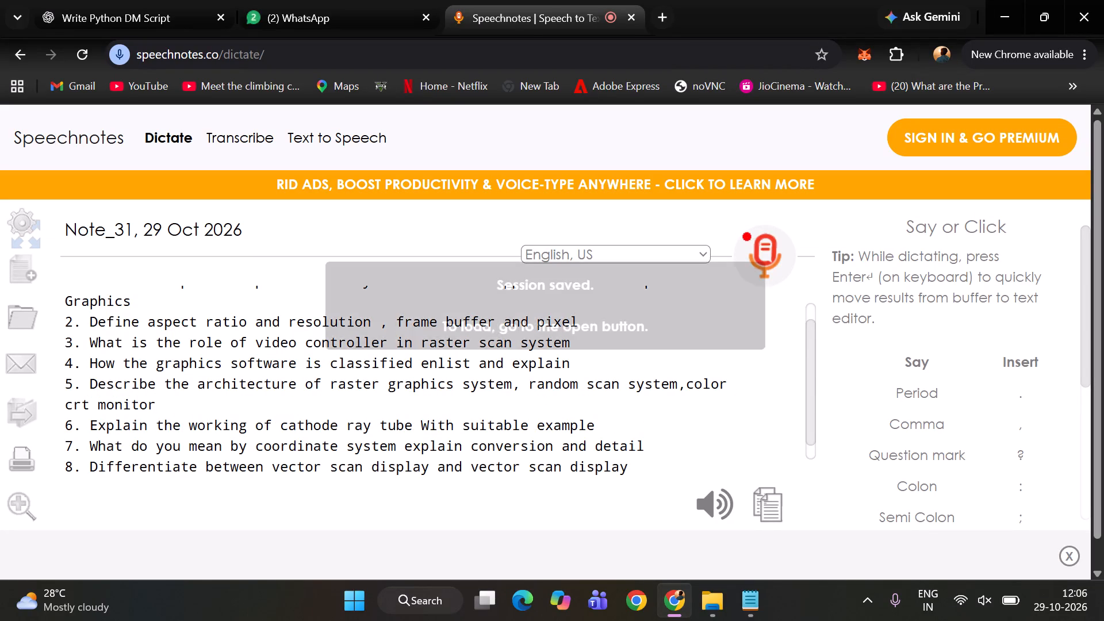
pyautogui.click(757, 252)
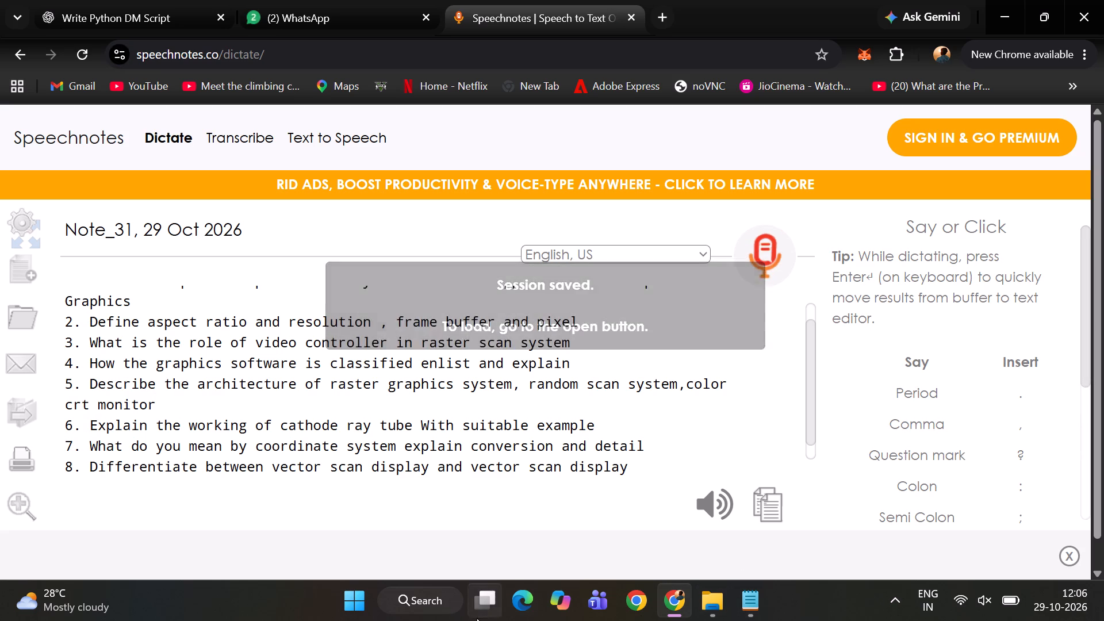
# Open Word and create a new blank document.
pyautogui.click(439, 604)
pyautogui.write('word')
pyautogui.press('Return')
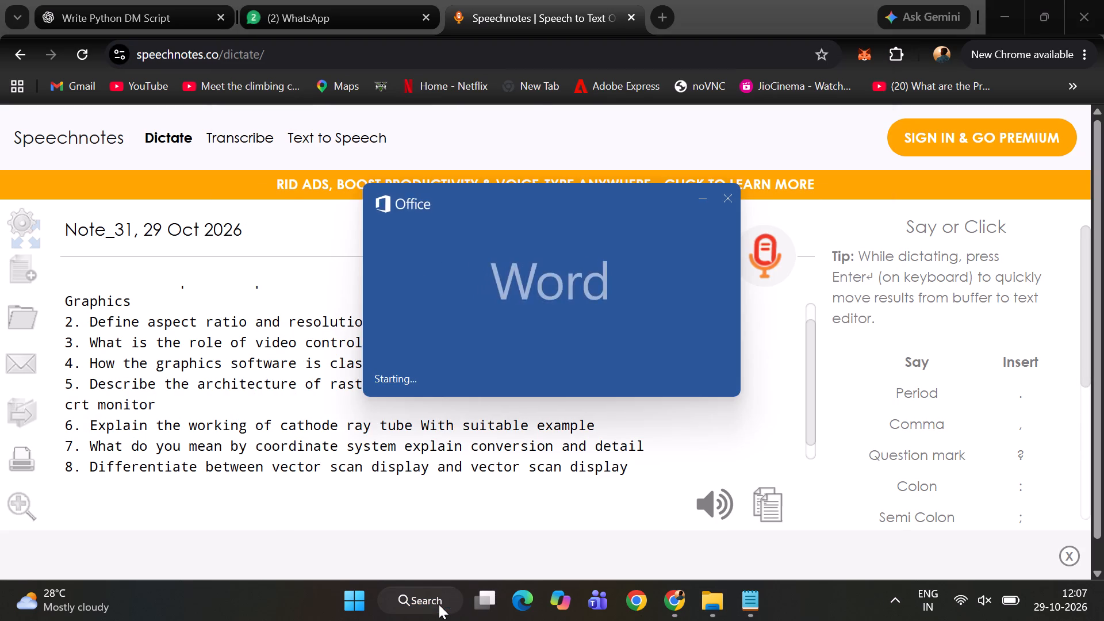
pyautogui.click(267, 193)
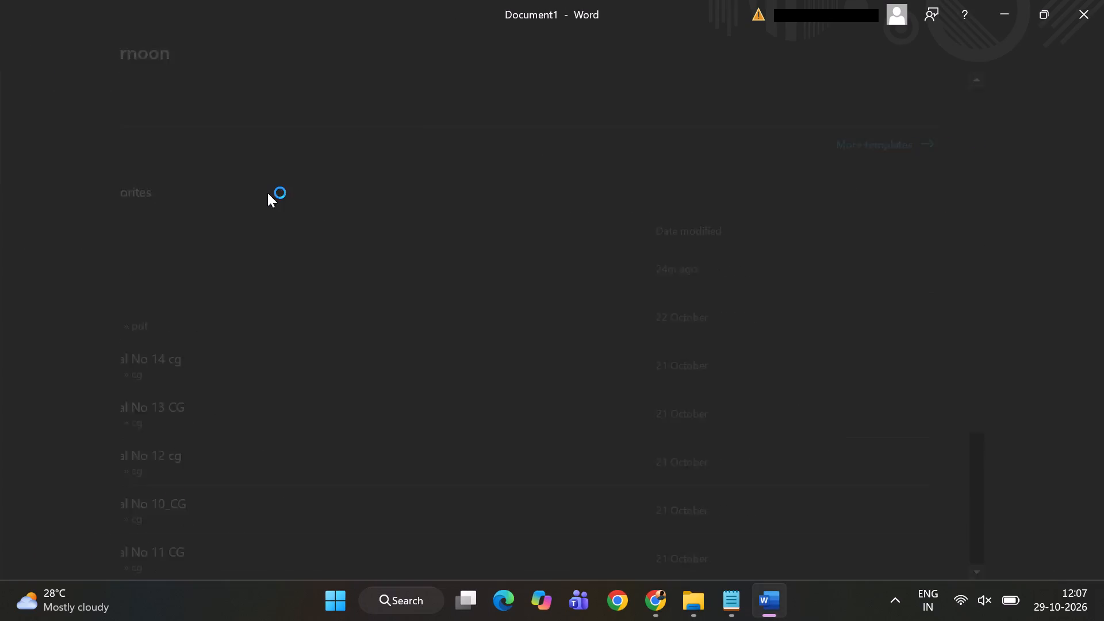
# Return to the Speechnotes note in Chrome and copy its entire text to the clipboard.
pyautogui.click(997, 9)
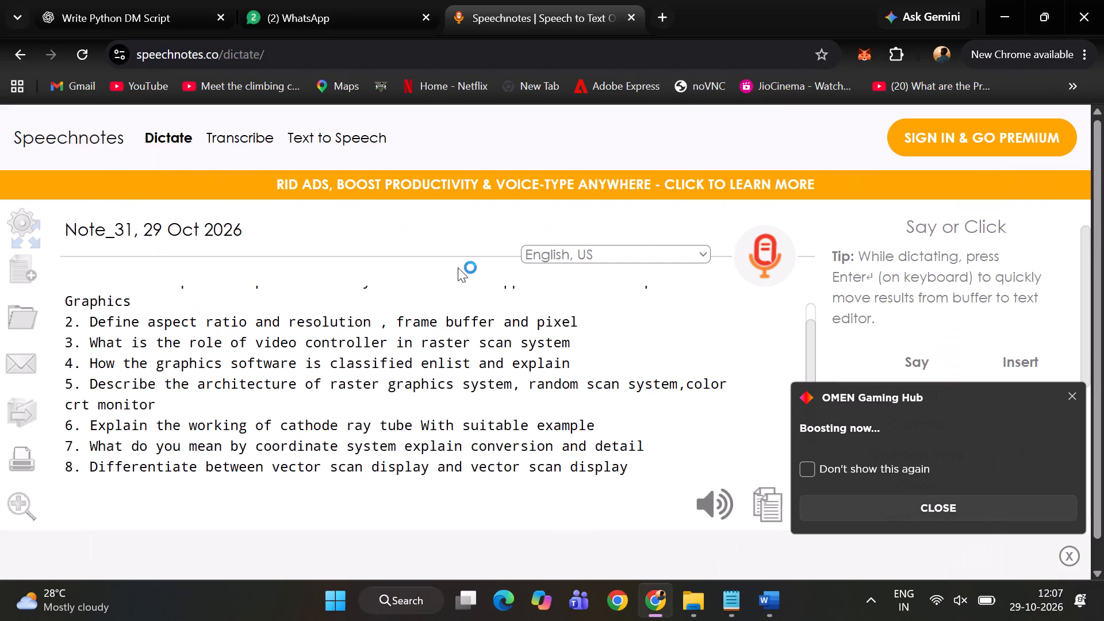
pyautogui.scroll(3, 252, 352)
pyautogui.click(770, 509)
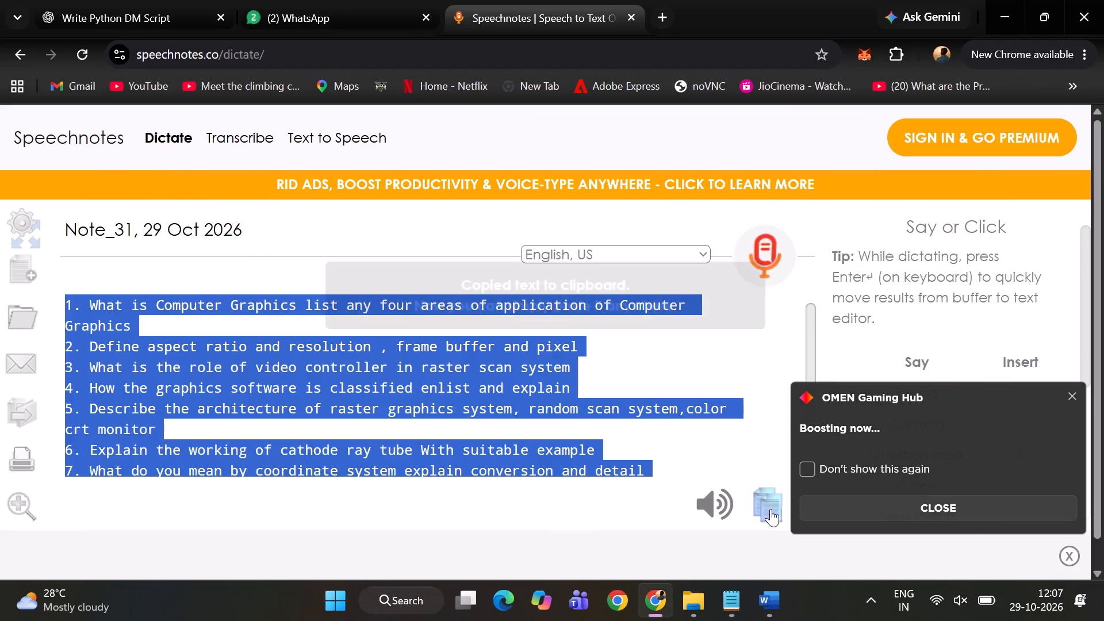
# Switch to the blank Word document, enter the heading "Cg unit 1" and paste the copied questions below it.
pyautogui.click(780, 618)
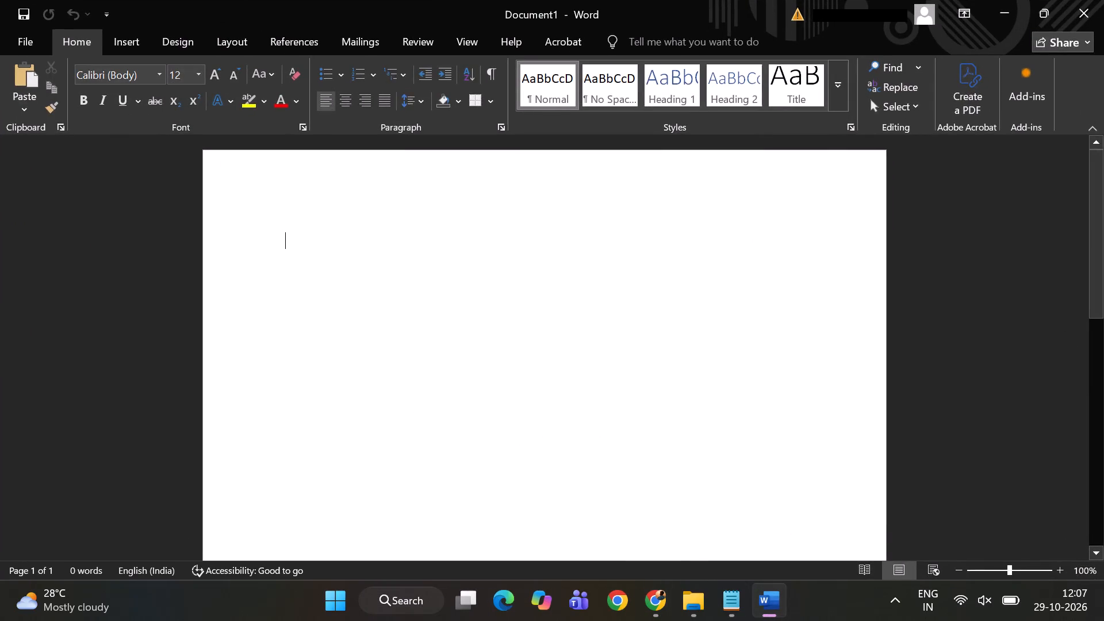
pyautogui.write('cg unit 1')
pyautogui.hotkey('shift', 'Return')
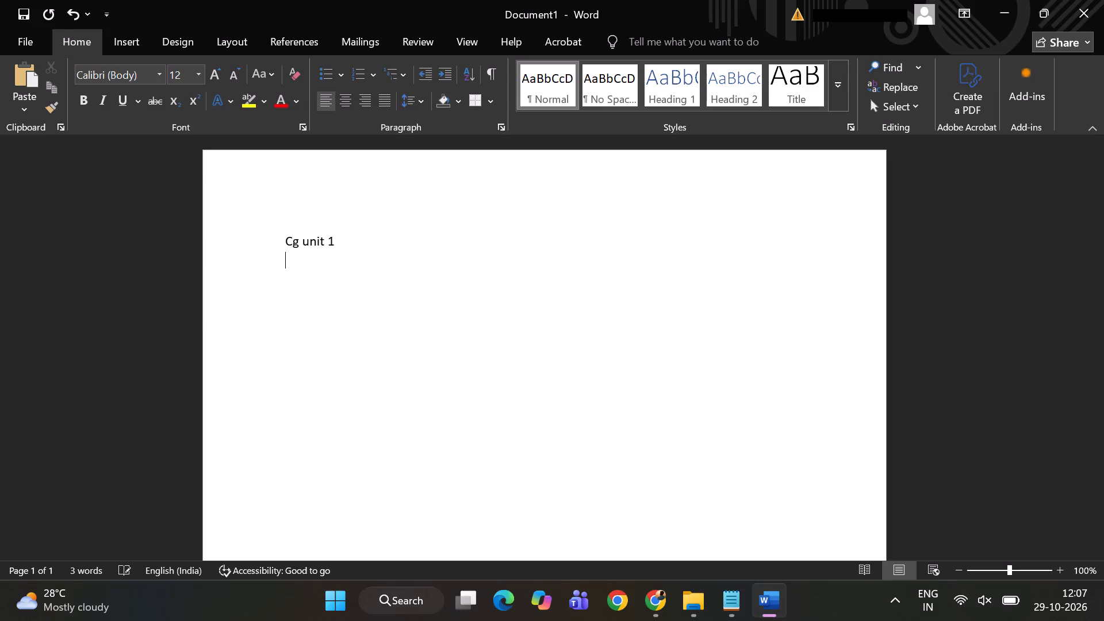
pyautogui.hotkey('ctrl', 'v')
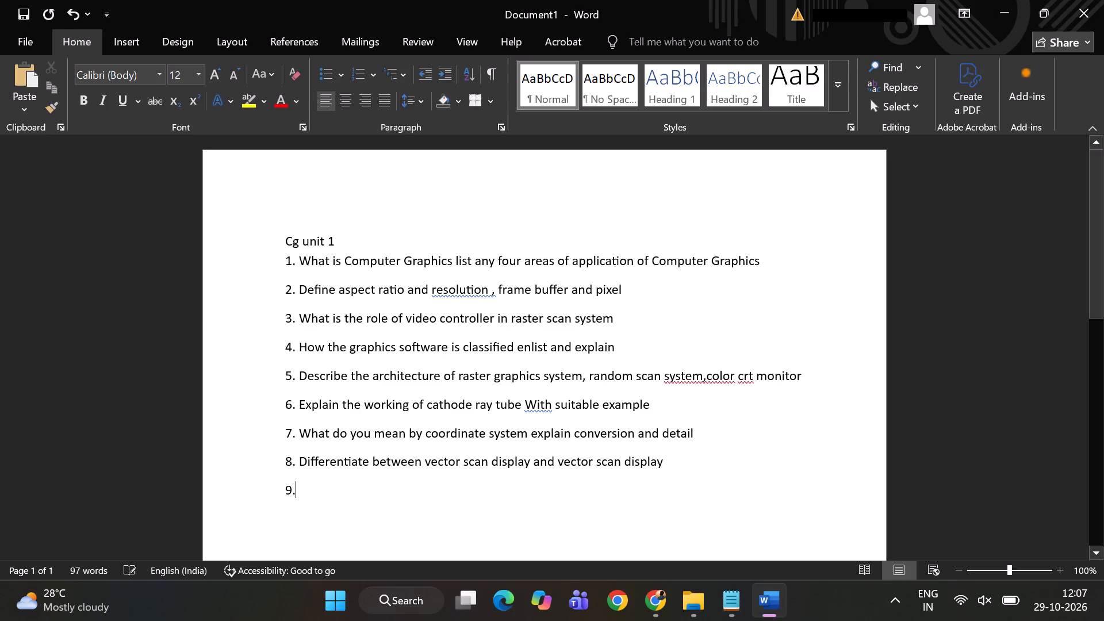
# Add a new line reading "Ans." below question 1.
pyautogui.click(764, 270)
pyautogui.press('Return')
pyautogui.write('ans.')
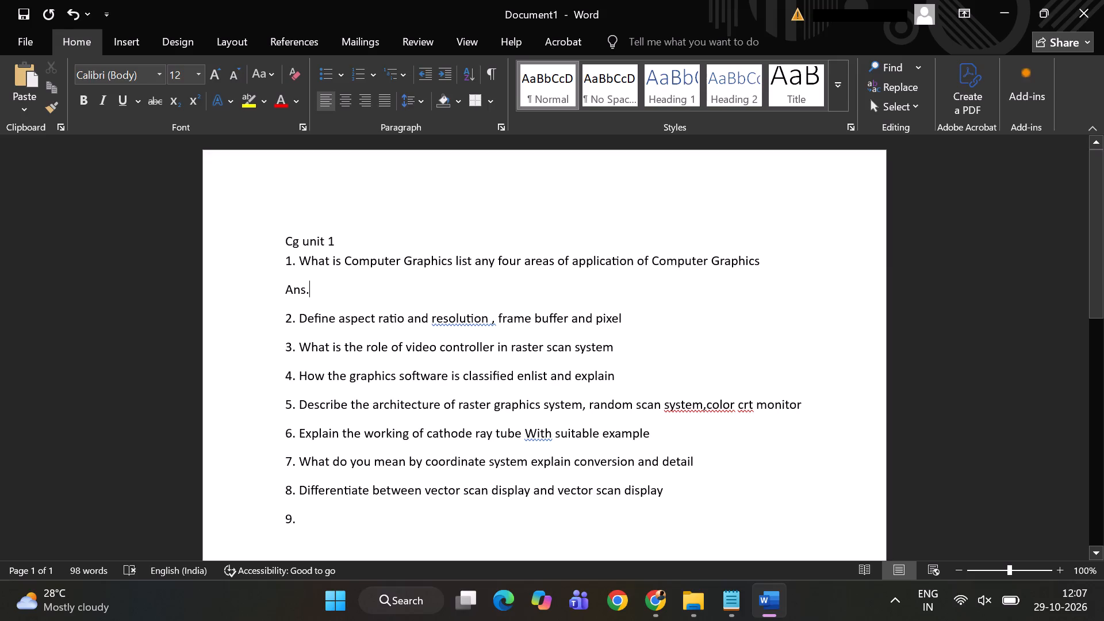
# Copy the "Ans." line under question 1 and paste it on new lines below questions 2 and 3.
pyautogui.moveTo(311, 281); pyautogui.dragTo(260, 287)
pyautogui.hotkey('ctrl', 'c')
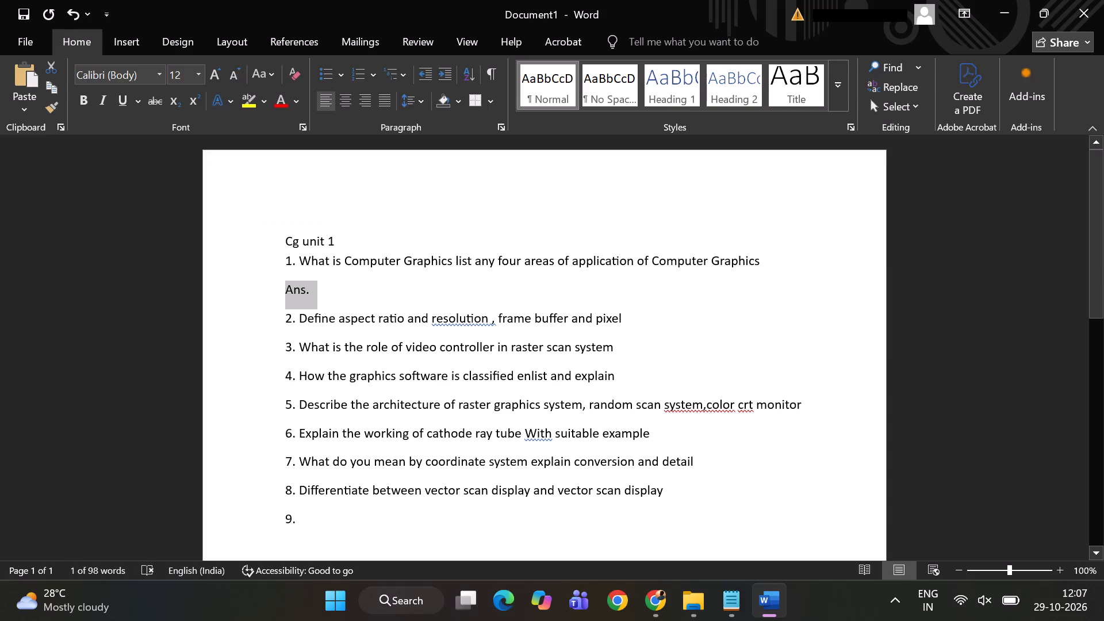
pyautogui.click(625, 322)
pyautogui.press('Return')
pyautogui.hotkey('ctrl', 'v')
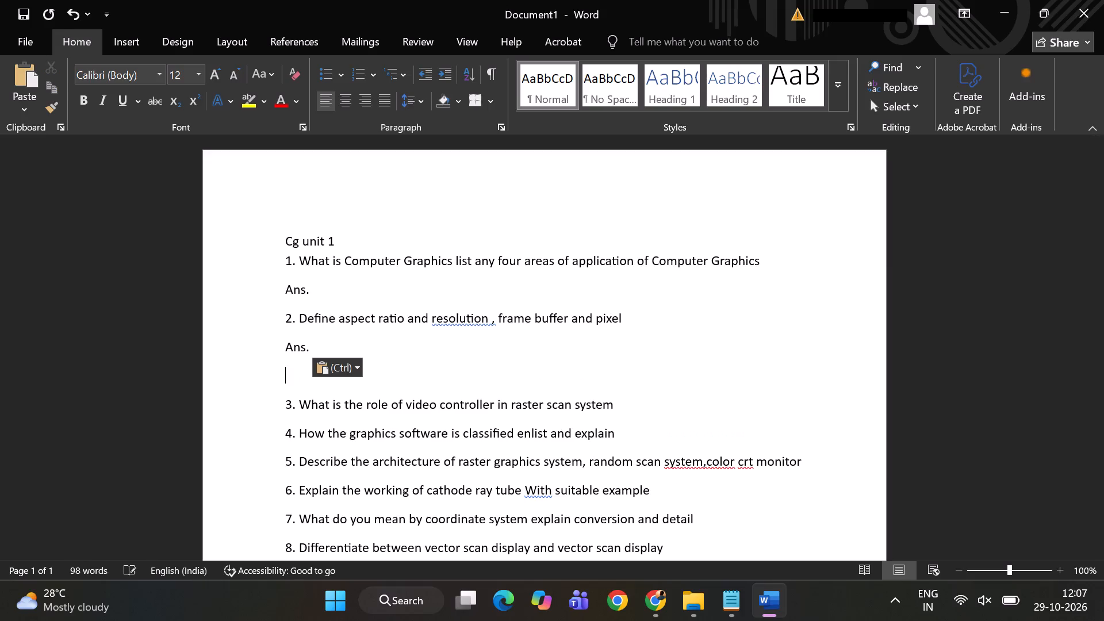
pyautogui.click(635, 401)
pyautogui.press('Return')
pyautogui.hotkey('ctrl', 'v')
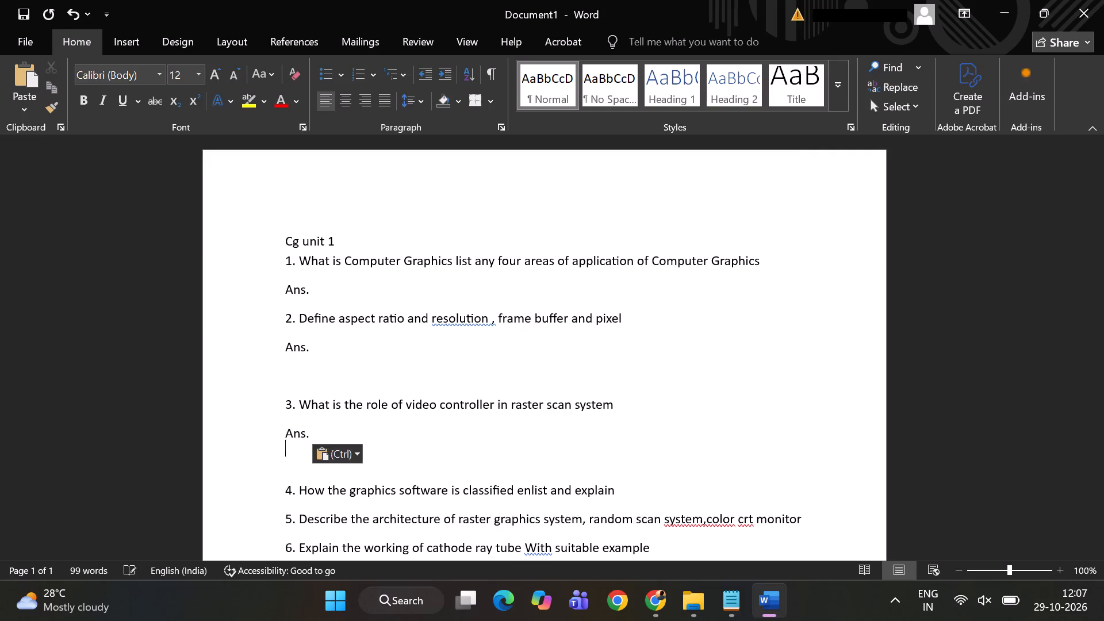
# Paste the copied "Ans." line on a new line below each of questions 4, 5 and 6.
pyautogui.scroll(-1, 635, 401)
pyautogui.click(626, 279)
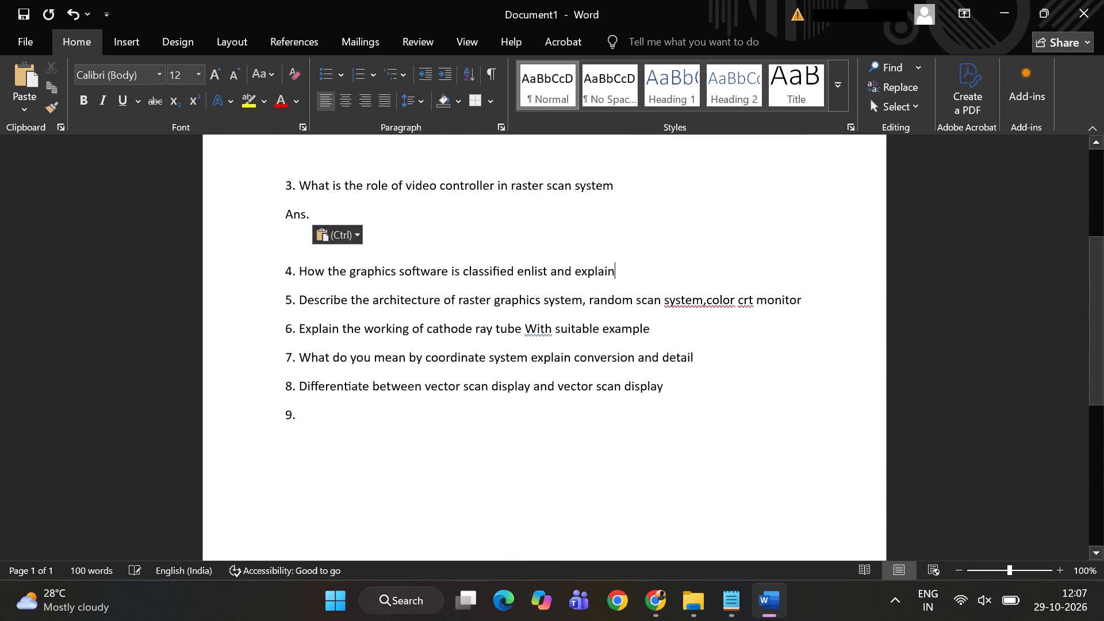
pyautogui.press('Return')
pyautogui.hotkey('ctrl', 'v')
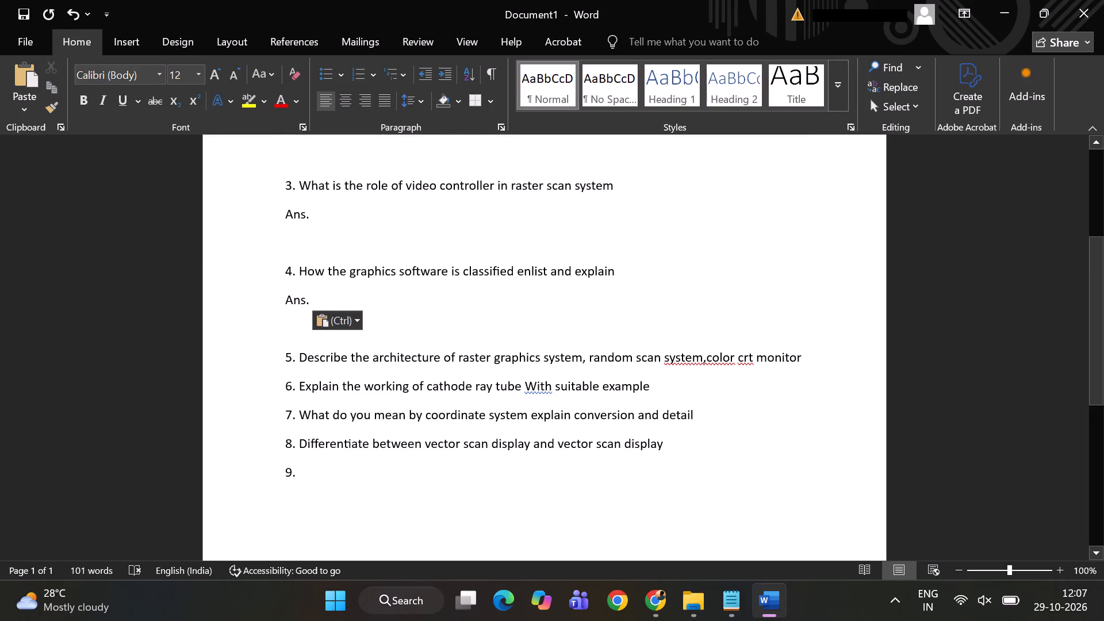
pyautogui.click(804, 356)
pyautogui.press('Return')
pyautogui.hotkey('ctrl', 'v')
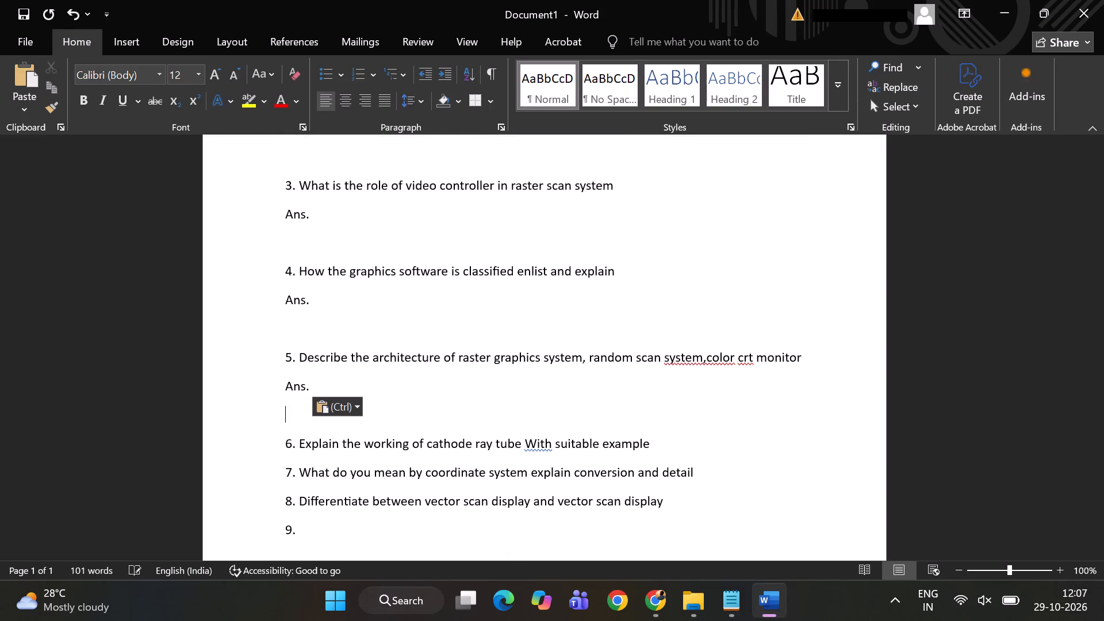
pyautogui.click(670, 451)
pyautogui.press('Return')
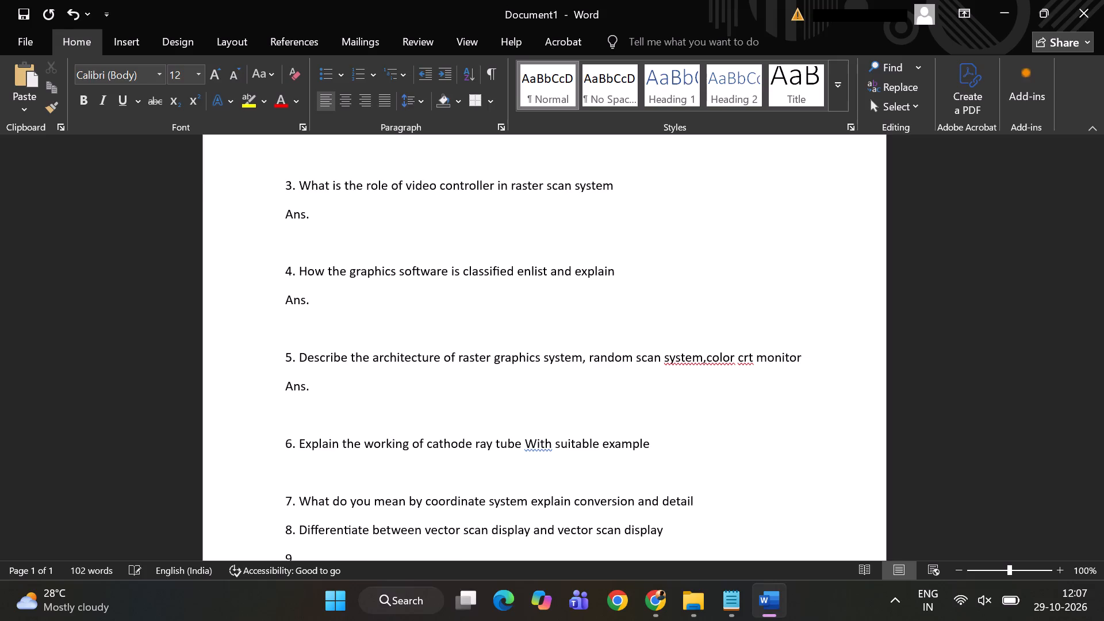
pyautogui.hotkey('ctrl', 'v')
# Replace the empty "9." entry below question 8 with the copied "Ans." line.
pyautogui.scroll(-1, 670, 451)
pyautogui.moveTo(354, 329); pyautogui.dragTo(327, 333)
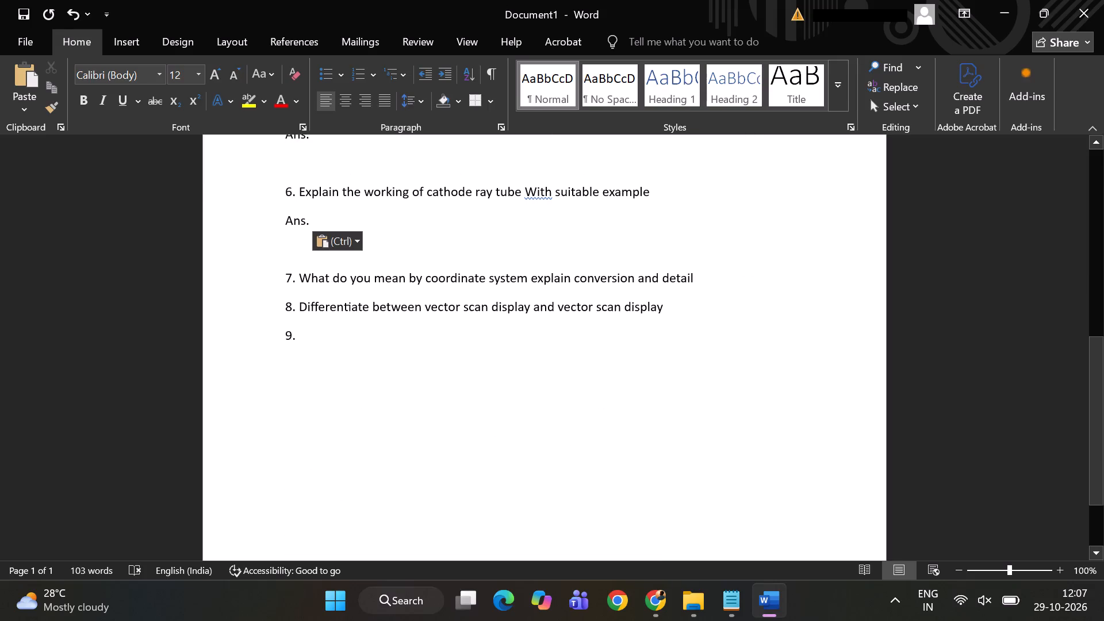
pyautogui.moveTo(327, 333); pyautogui.dragTo(281, 340)
pyautogui.press('BackSpace')
pyautogui.hotkey('ctrl', 'v')
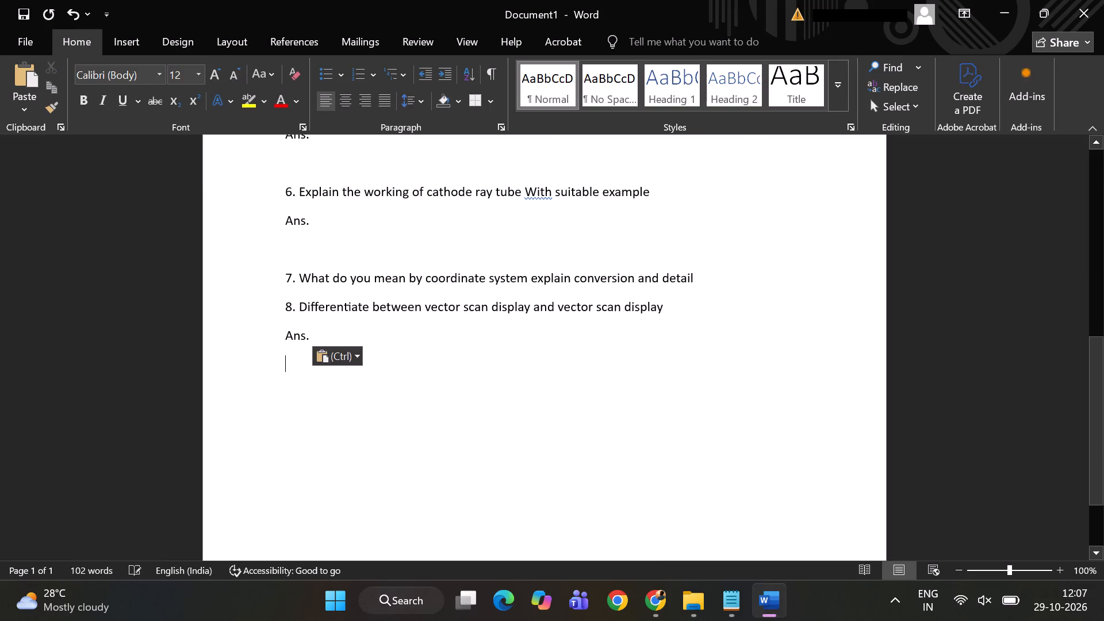
# Paste the copied "Ans." line on a new line below question 7.
pyautogui.click(701, 278)
pyautogui.press('Return')
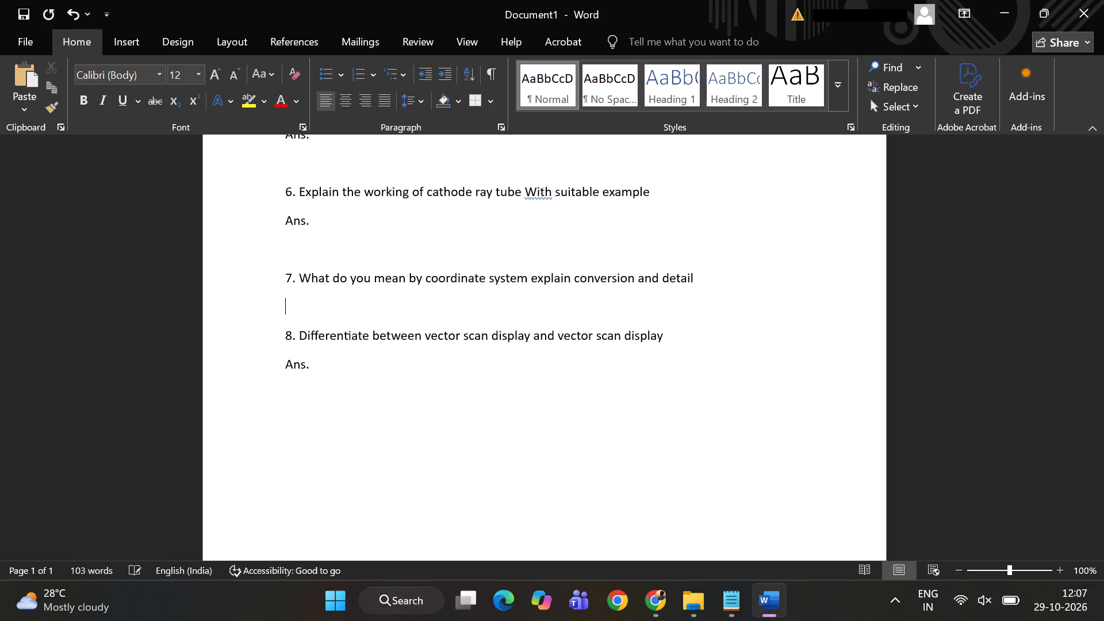
pyautogui.hotkey('ctrl', 'v')
# Append "in table format" to the end of question 8.
pyautogui.click(669, 370)
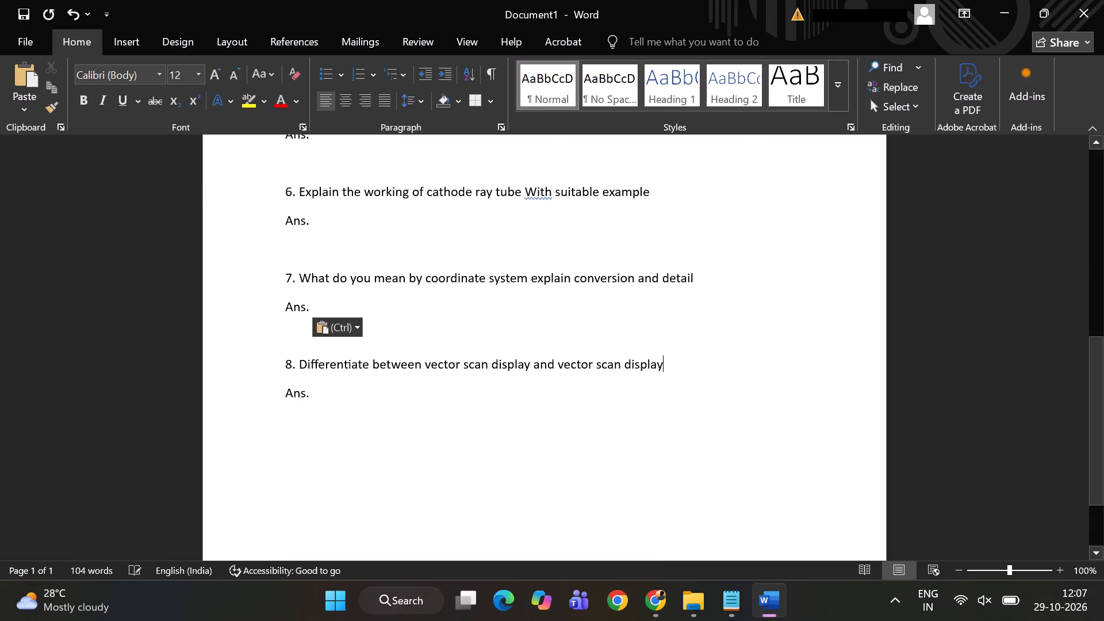
pyautogui.press('space')
pyautogui.write('in table format')
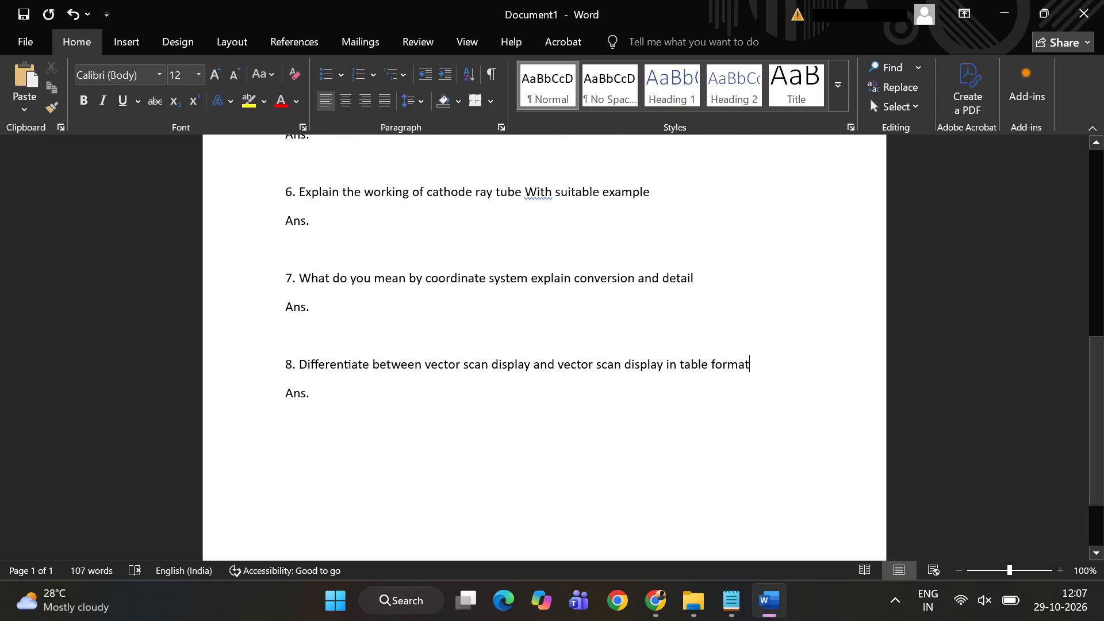
# Format the "Cg unit 1" heading as centred, bold text at font size 16.
pyautogui.scroll(5, 419, 262)
pyautogui.scroll(-2, 419, 262)
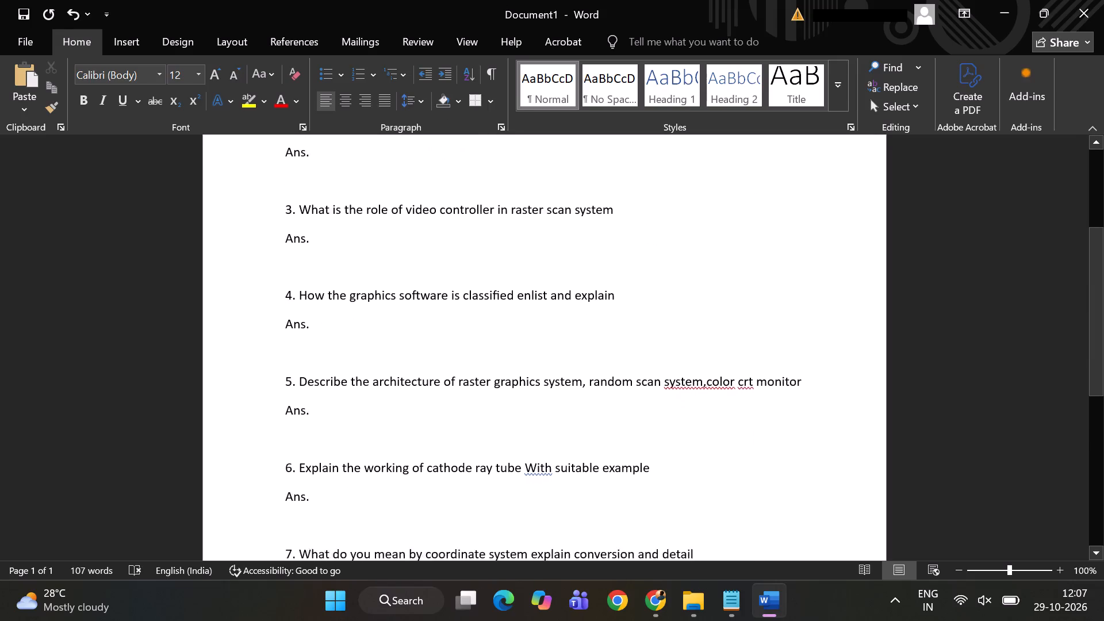
pyautogui.scroll(-2, 419, 262)
pyautogui.scroll(8, 419, 262)
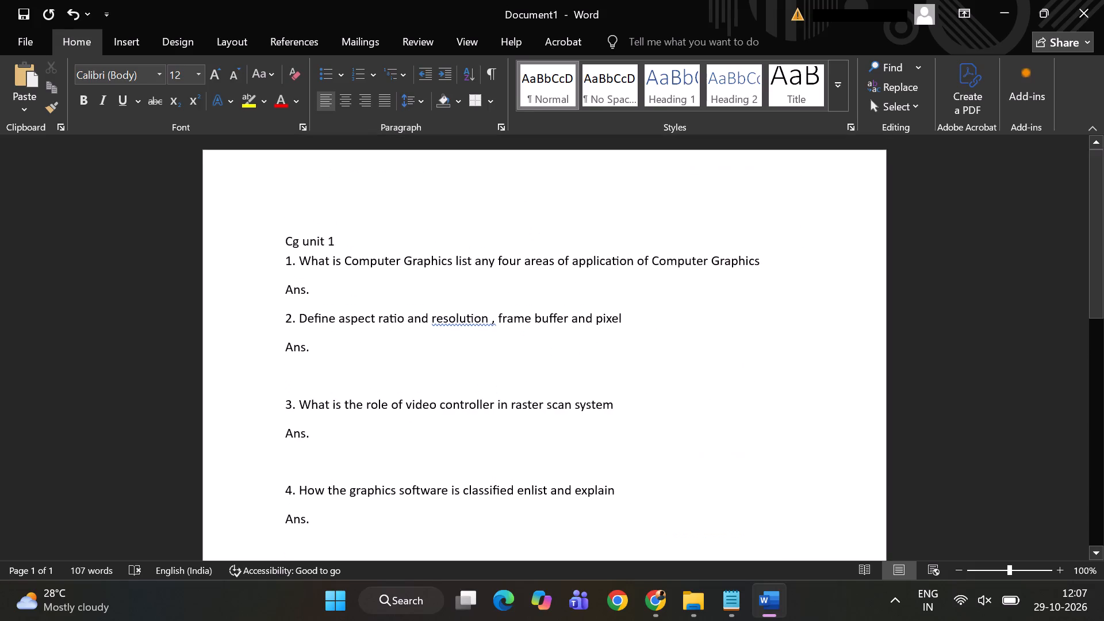
pyautogui.moveTo(342, 235); pyautogui.dragTo(258, 240)
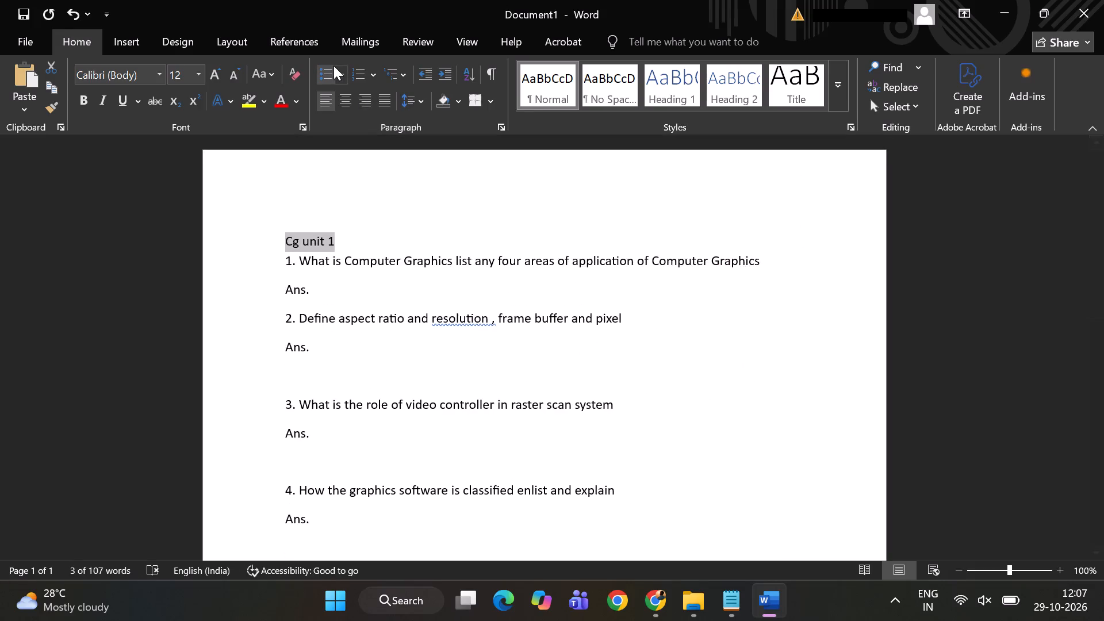
pyautogui.click(347, 97)
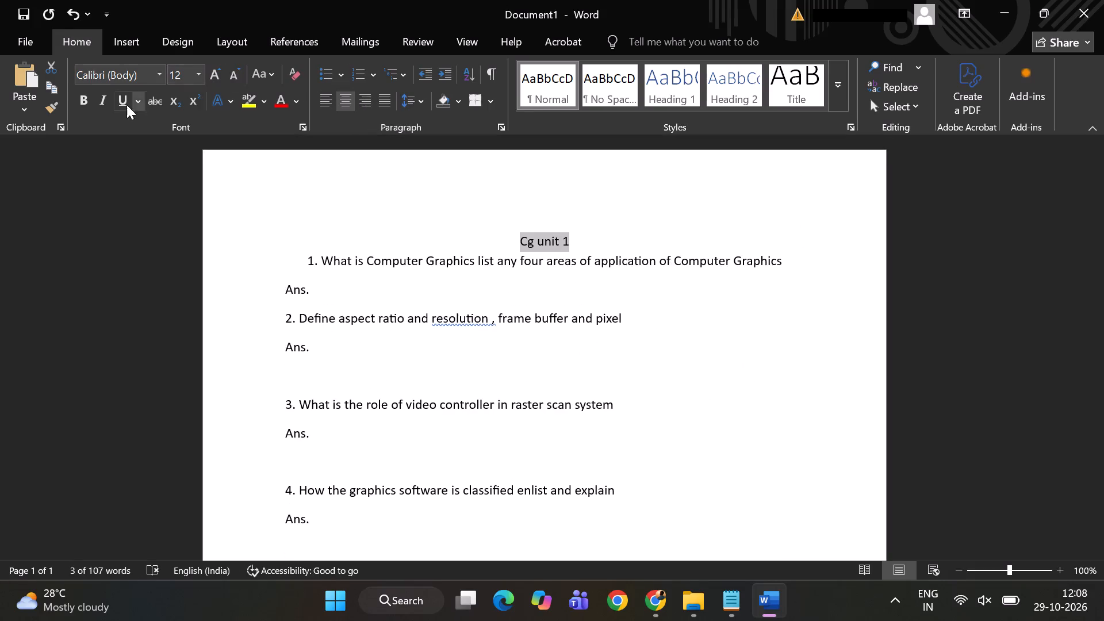
pyautogui.click(80, 102)
pyautogui.click(204, 77)
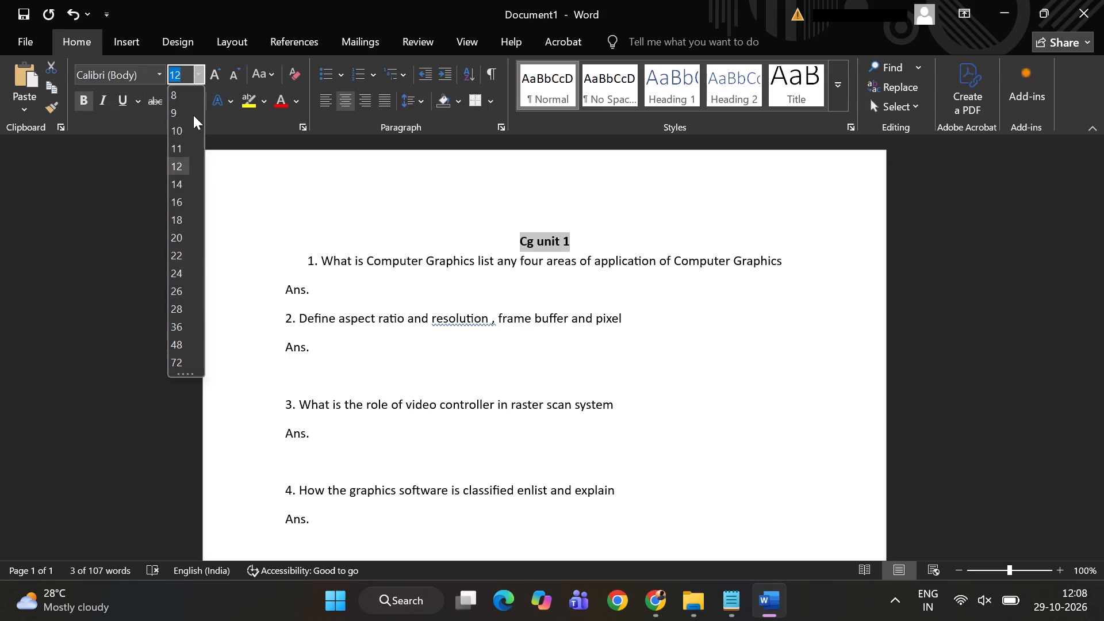
pyautogui.click(187, 204)
# Replace the line break between the heading and question 1 with a paragraph break.
pyautogui.click(309, 277)
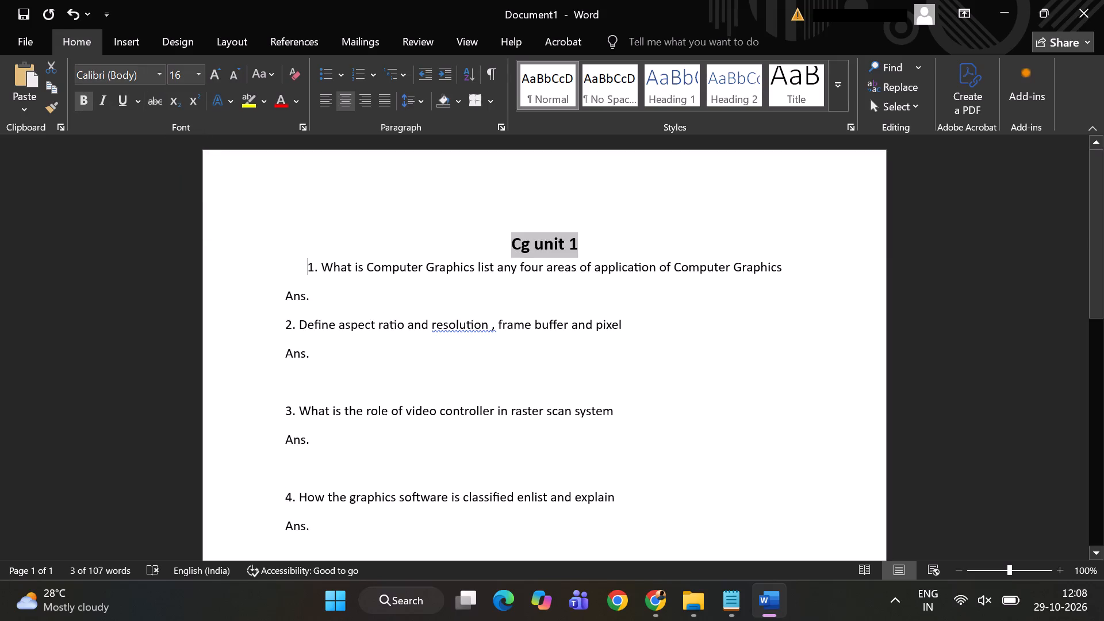
pyautogui.press('BackSpace')
pyautogui.press('Return')
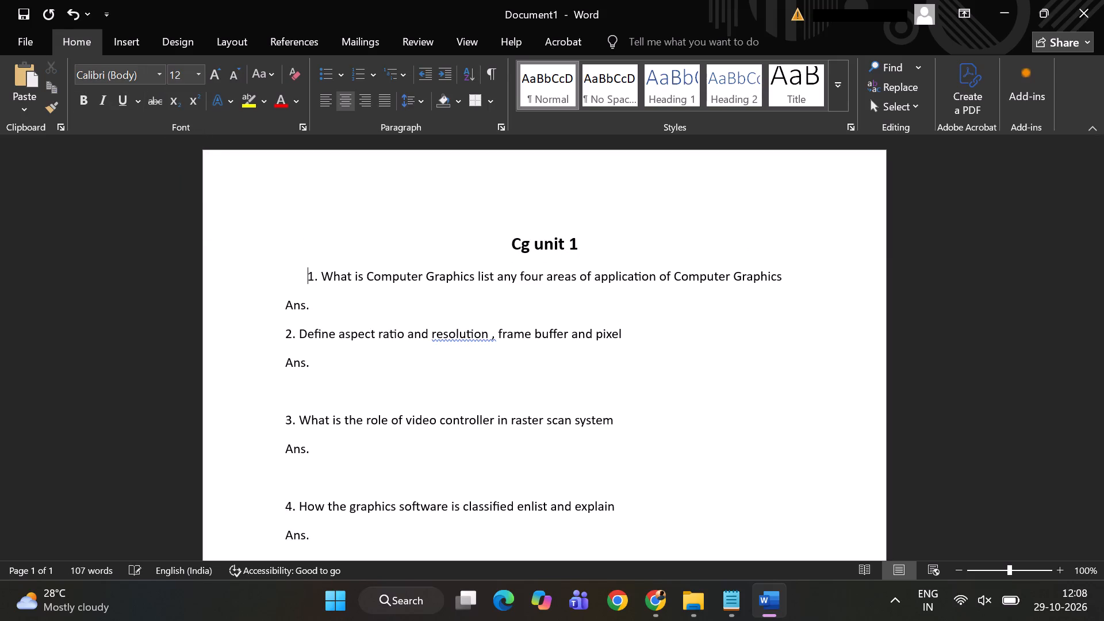
pyautogui.press('Down')
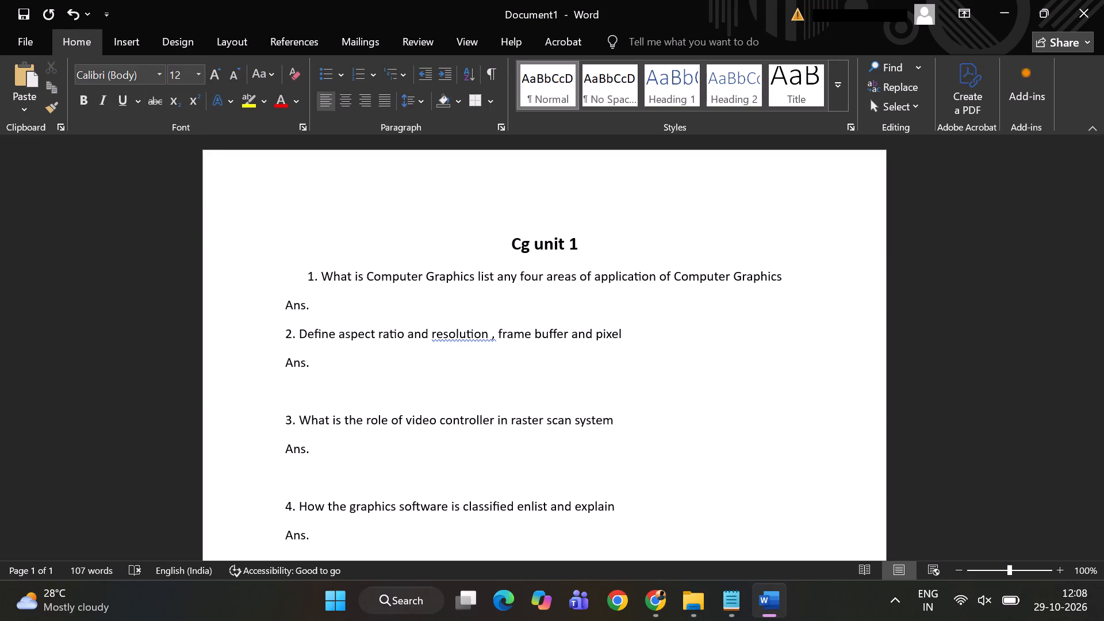
# Insert two blank lines between the "Cg unit 1" heading and question 1.
pyautogui.click(590, 244)
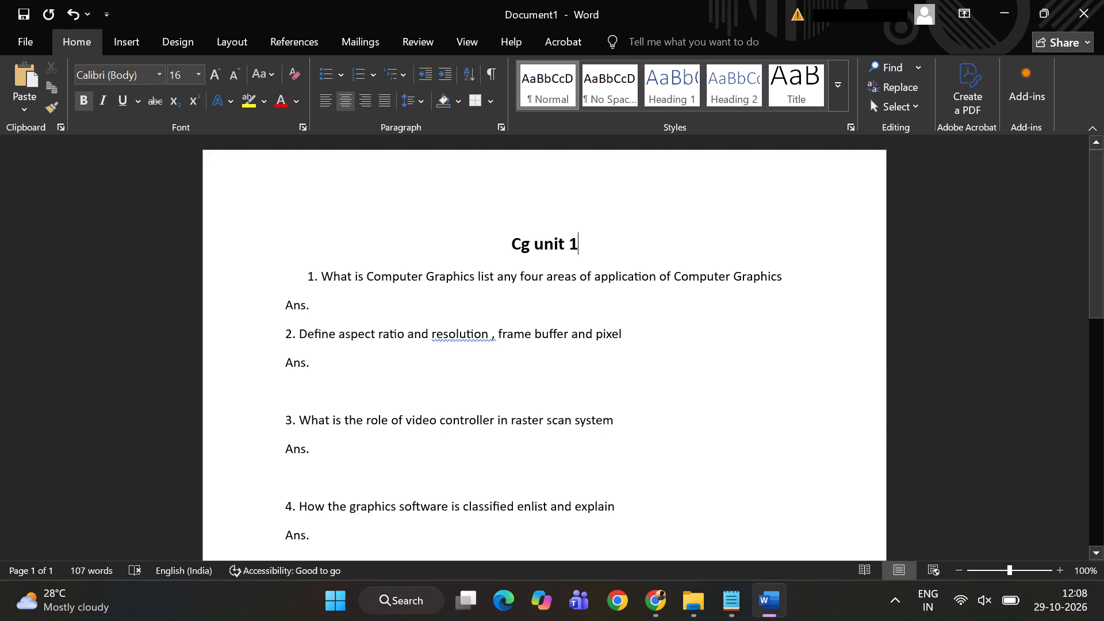
pyautogui.press('Return')
pyautogui.press('Return')
# Remove the centring from question 1 so it aligns to the left margin like the other questions.
pyautogui.press('Down')
pyautogui.press('Left')
pyautogui.press('Left')
pyautogui.press('Left')
pyautogui.press('Left')
pyautogui.press('Left')
pyautogui.press('Left')
pyautogui.press('Left')
pyautogui.press('Left')
pyautogui.press('Left')
pyautogui.press('Left')
pyautogui.press('Left')
pyautogui.press('Left')
pyautogui.press('Left')
pyautogui.press('Left')
pyautogui.press('Left')
pyautogui.press('Left')
pyautogui.press('Left')
pyautogui.press('Left')
pyautogui.press('Left')
pyautogui.press('Left')
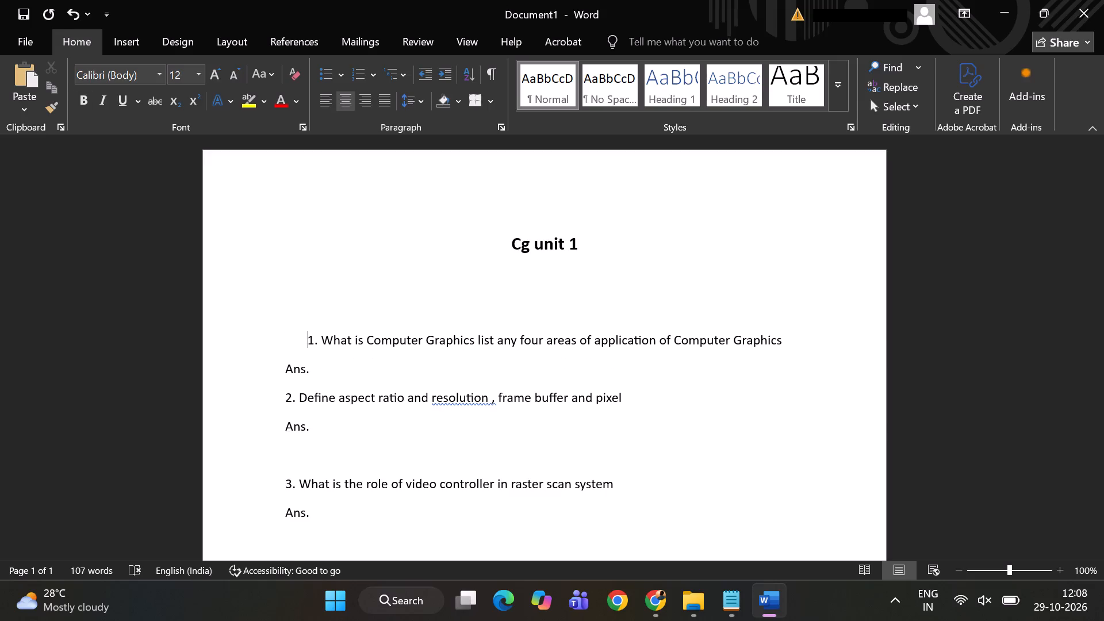
pyautogui.press('BackSpace')
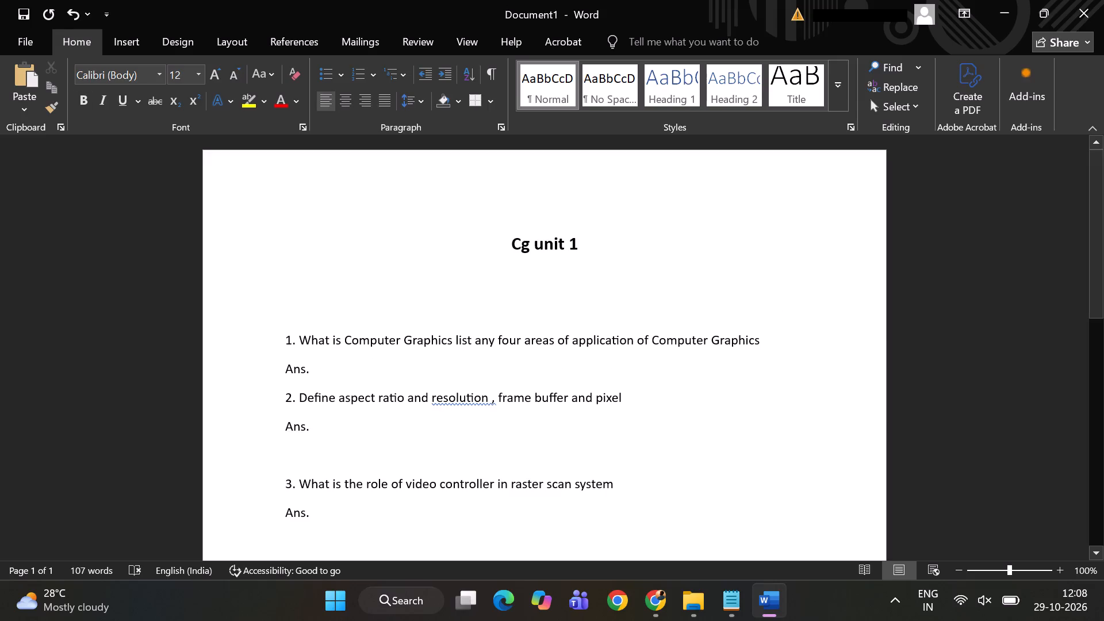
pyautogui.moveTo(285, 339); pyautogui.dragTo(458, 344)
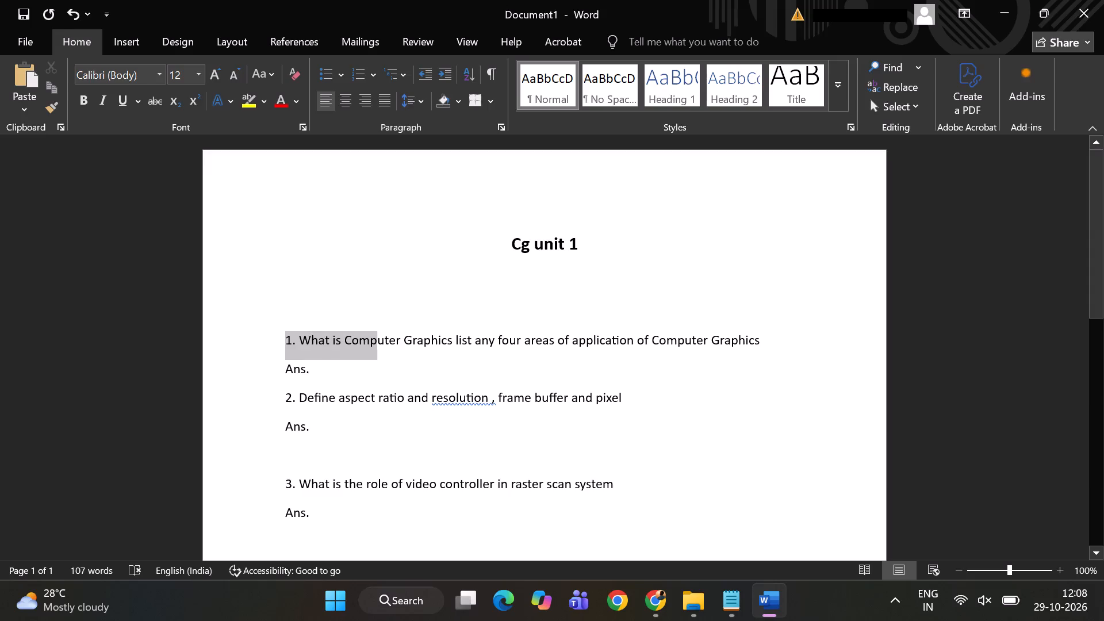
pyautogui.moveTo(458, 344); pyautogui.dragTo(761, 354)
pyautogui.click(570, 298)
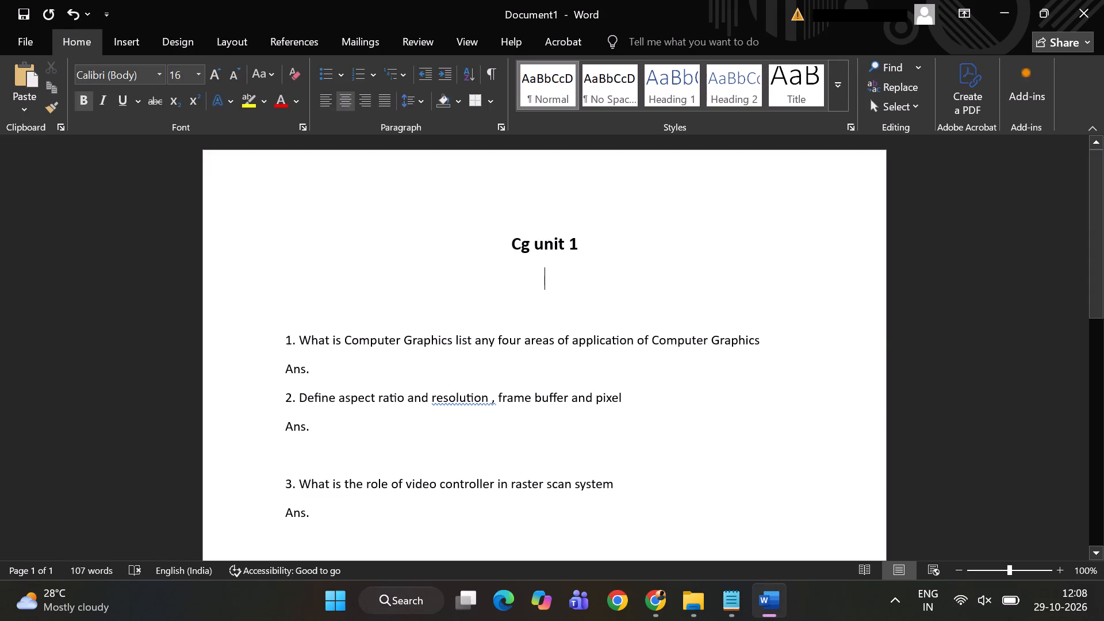
# Save the document to the Desktop folder.
pyautogui.hotkey('ctrl', 's')
pyautogui.click(665, 330)
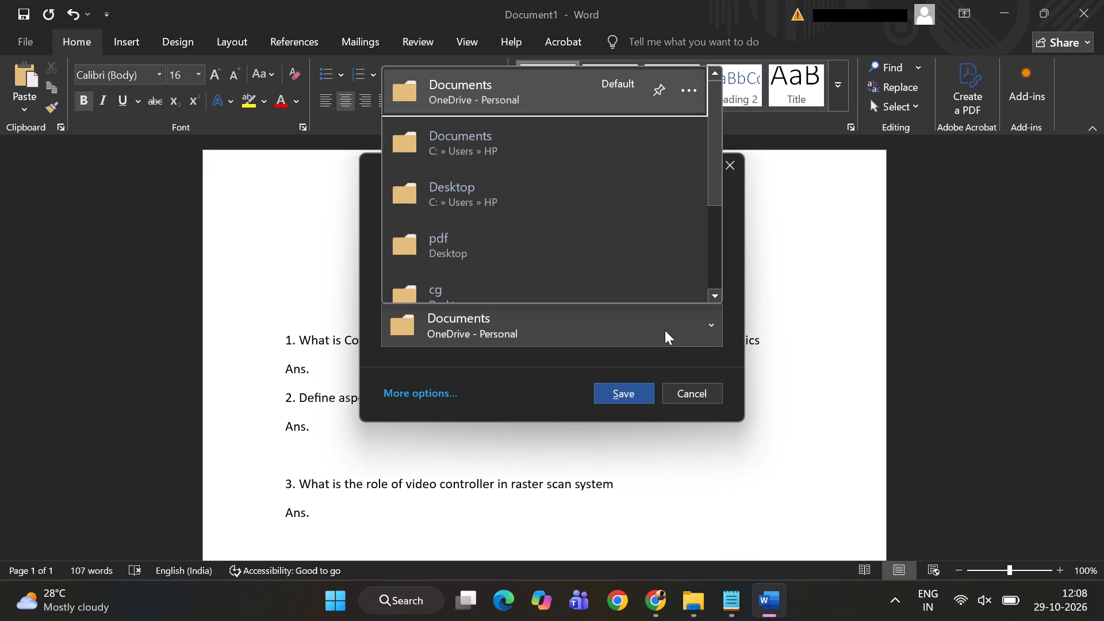
pyautogui.click(566, 204)
pyautogui.click(631, 394)
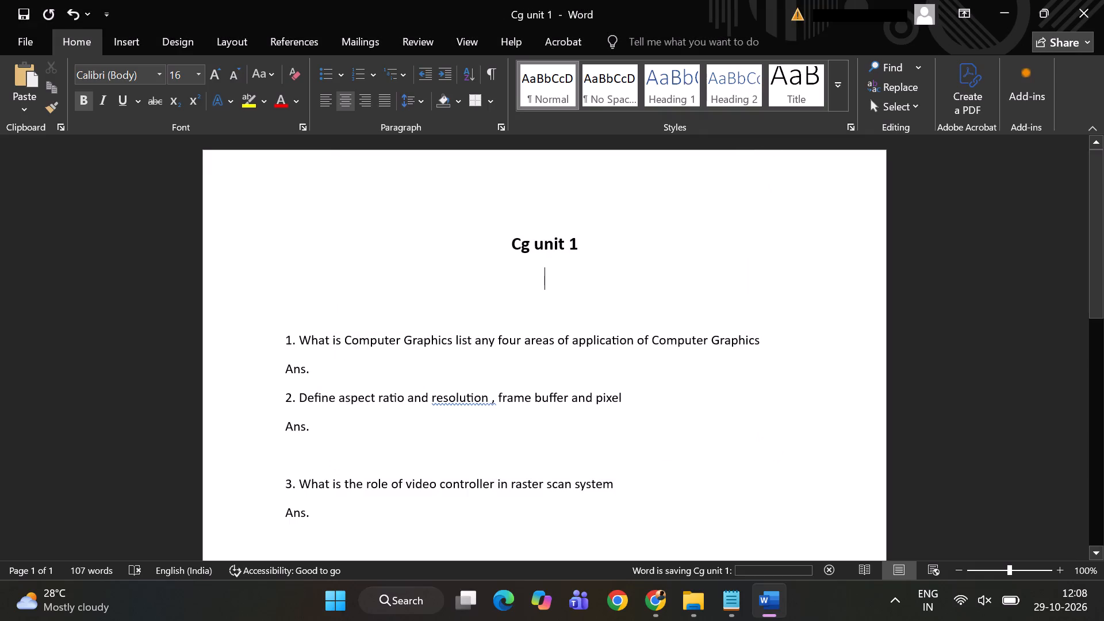
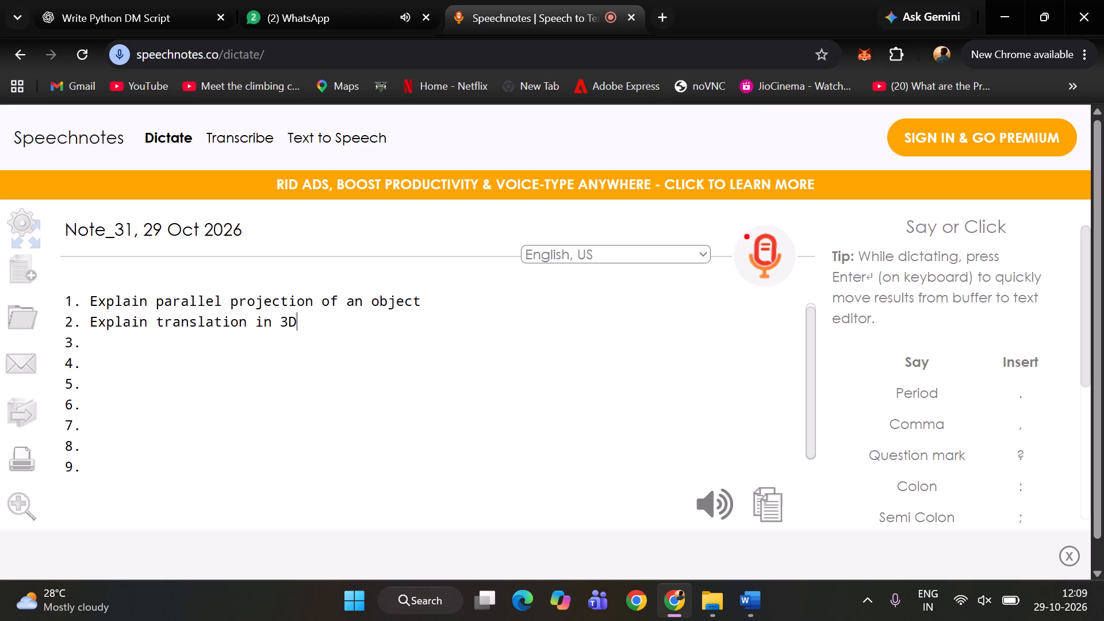
# Dictate "Explain following in 3D reflection and shares" as question 3.
pyautogui.click(99, 344)
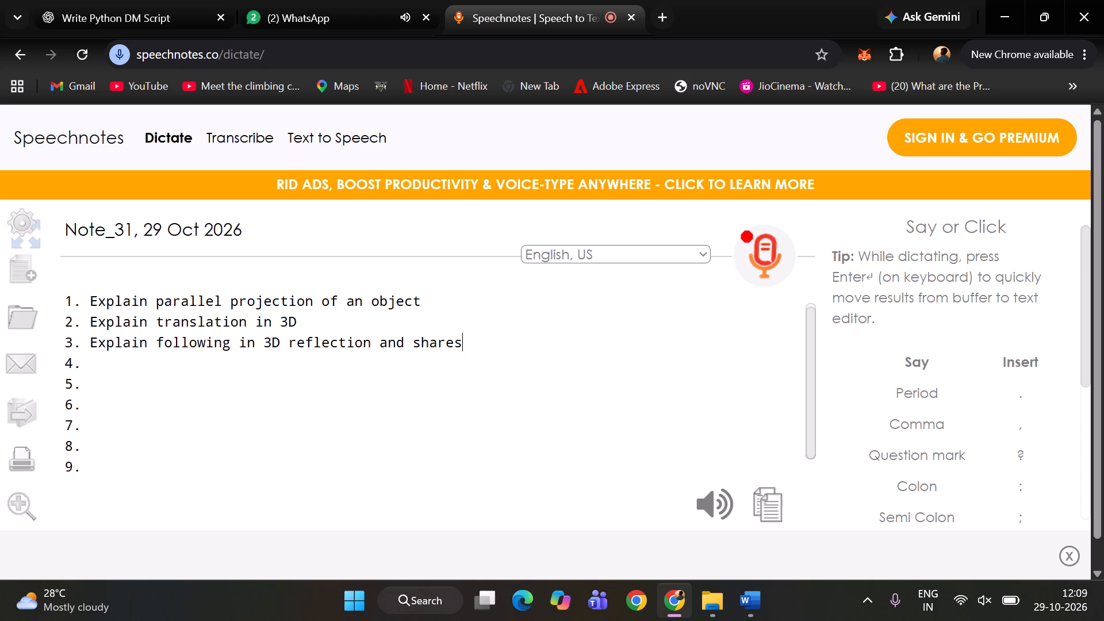
# Copy "reflection and shares" from question 3, then clear all of that question's text, keeping its number.
pyautogui.moveTo(290, 348); pyautogui.dragTo(467, 336)
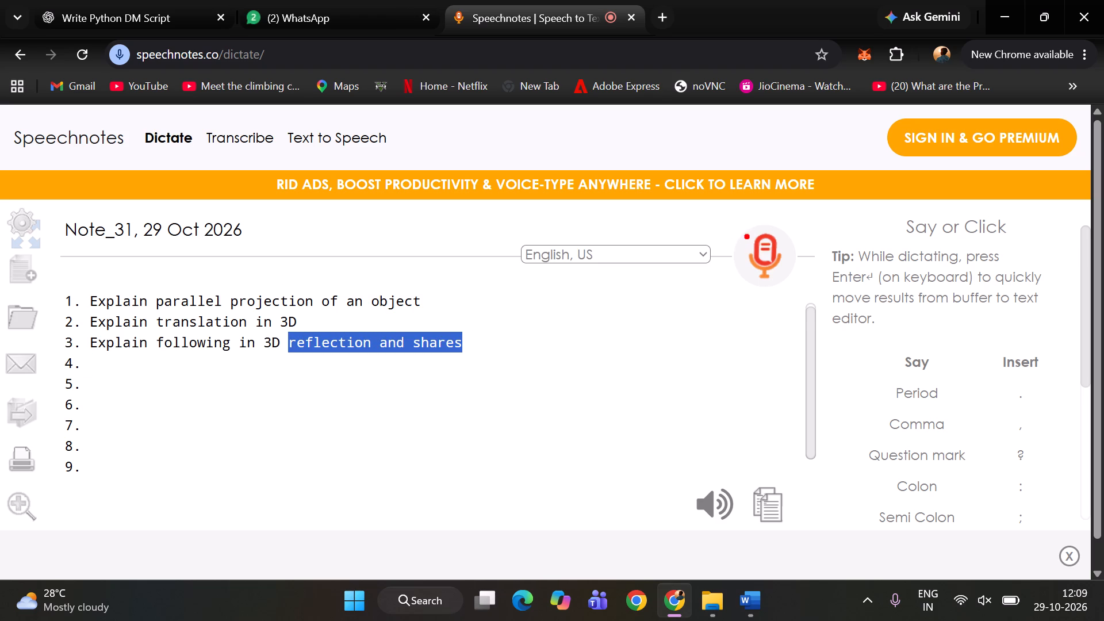
pyautogui.hotkey('ctrl', 'v')
pyautogui.hotkey('ctrl', 'z')
pyautogui.hotkey('ctrl', 'c')
pyautogui.press('BackSpace')
pyautogui.press('BackSpace')
pyautogui.press('BackSpace')
pyautogui.press('BackSpace')
pyautogui.press('BackSpace')
pyautogui.press('BackSpace')
pyautogui.press('BackSpace')
pyautogui.press('BackSpace')
pyautogui.press('BackSpace')
pyautogui.press('BackSpace')
pyautogui.press('BackSpace')
pyautogui.press('BackSpace')
pyautogui.press('BackSpace')
pyautogui.press('BackSpace')
pyautogui.press('BackSpace')
pyautogui.press('BackSpace')
pyautogui.press('BackSpace')
pyautogui.press('BackSpace')
pyautogui.press('BackSpace')
pyautogui.press('BackSpace')
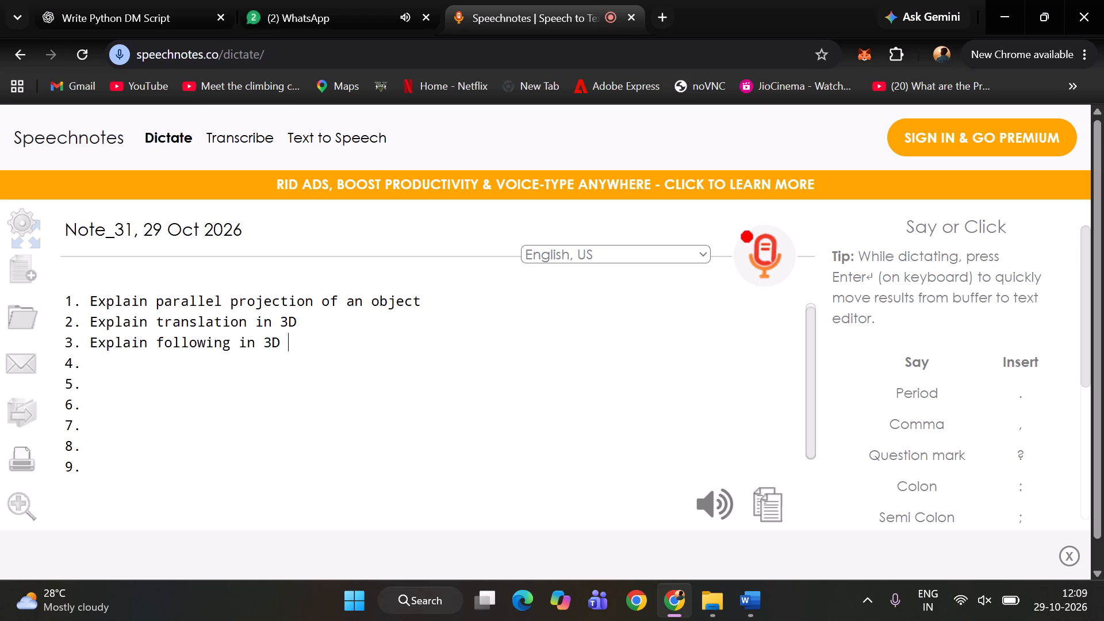
pyautogui.press('BackSpace')
pyautogui.press('BackSpace')
pyautogui.press('BackSpace')
pyautogui.press('BackSpace')
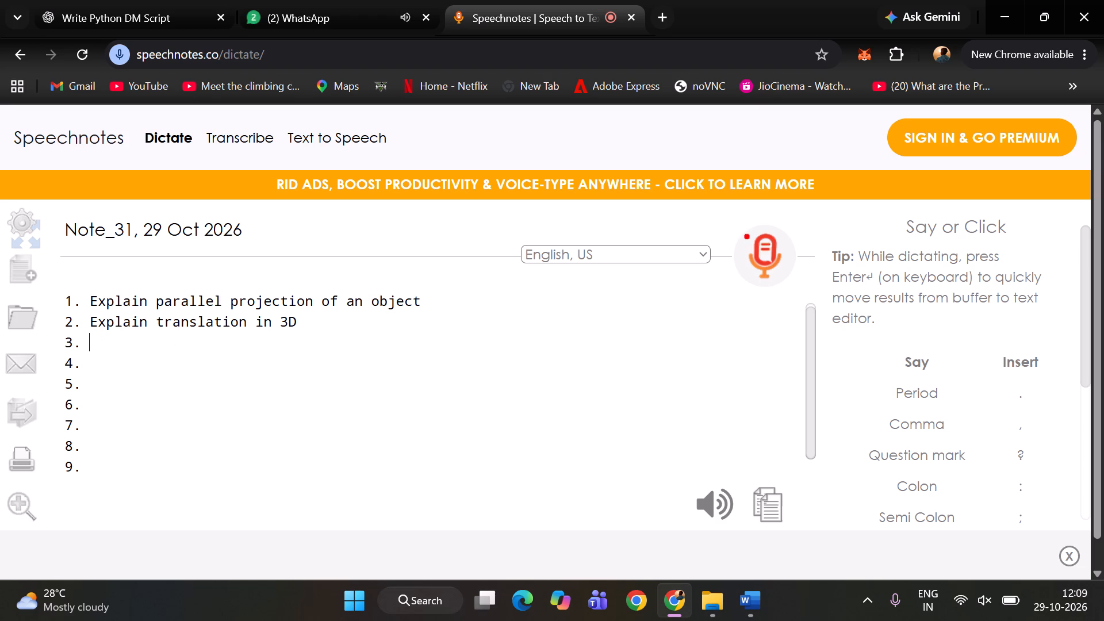
# Insert ",reflection and shears" after "translation" in question 2, pasting the copied phrase and correcting "shares" to "shears".
pyautogui.click(243, 320)
pyautogui.press(',')
pyautogui.hotkey('ctrl', 'v')
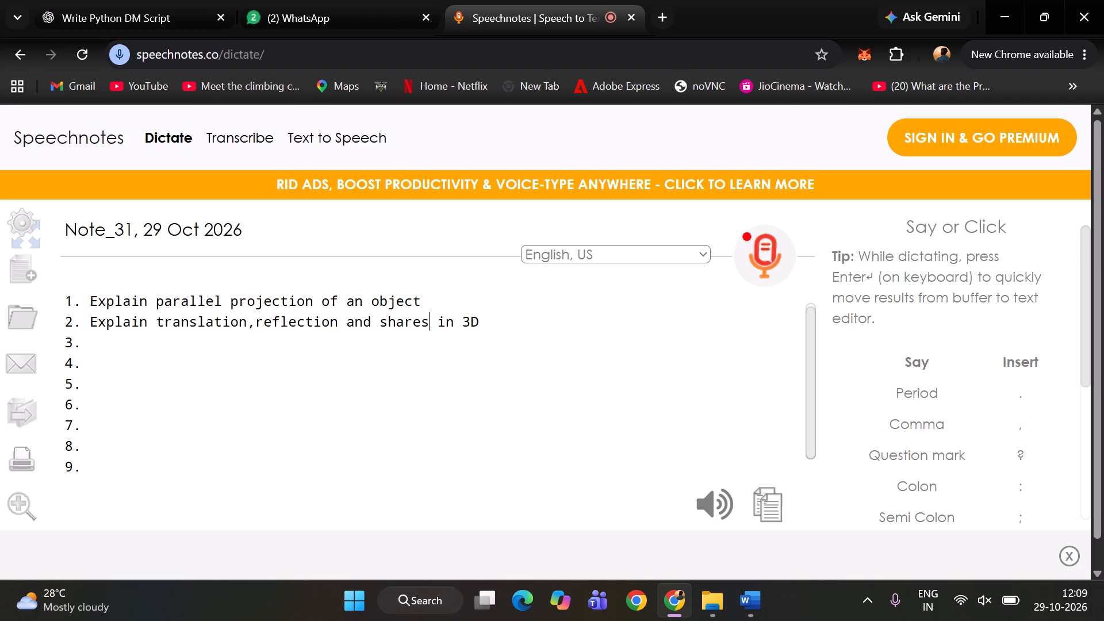
pyautogui.press('BackSpace')
pyautogui.press('BackSpace')
pyautogui.press('BackSpace')
pyautogui.press('BackSpace')
pyautogui.write('ears')
# Add ",rotation" after "shears" in question 2, keeping a single space before "in 3D".
pyautogui.press('Down')
pyautogui.press('Up')
pyautogui.press('Right')
pyautogui.press('Left')
pyautogui.write(',rotation')
pyautogui.press('space')
pyautogui.press('Right')
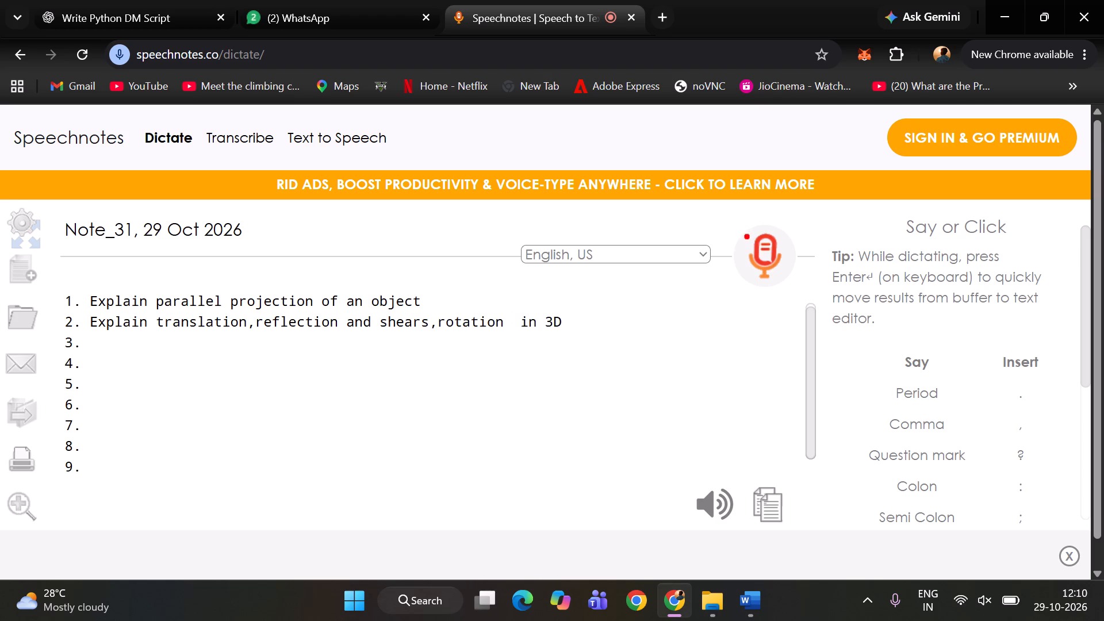
pyautogui.press('BackSpace')
# Append "each in detail" to the end of question 2.
pyautogui.press('Right')
pyautogui.press('Right')
pyautogui.press('Right')
pyautogui.press('Right')
pyautogui.press('Right')
pyautogui.press('space')
pyautogui.write('each in detail')
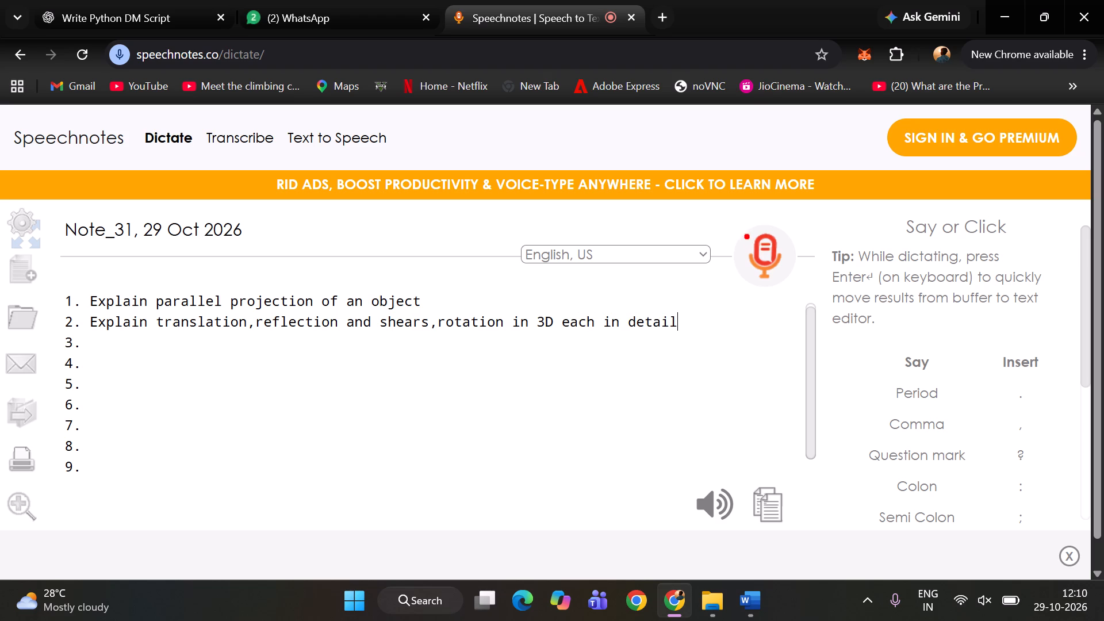
# Dictate question 3 as "Explain the spline curve" and insert "b" before "spline".
pyautogui.click(98, 340)
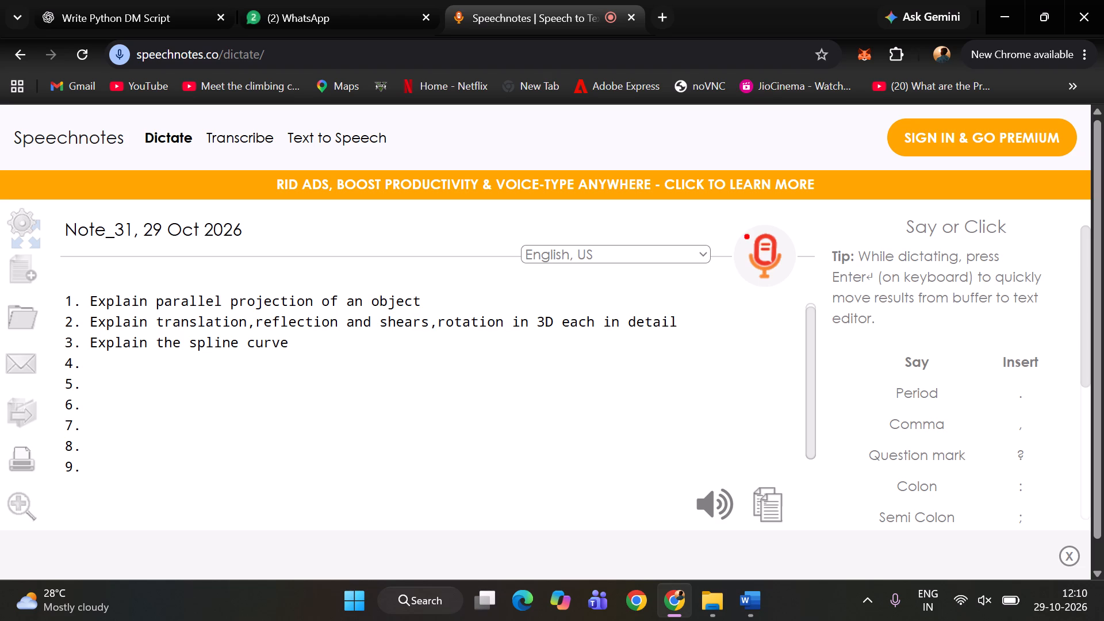
pyautogui.click(182, 344)
pyautogui.press('space')
pyautogui.write('b')
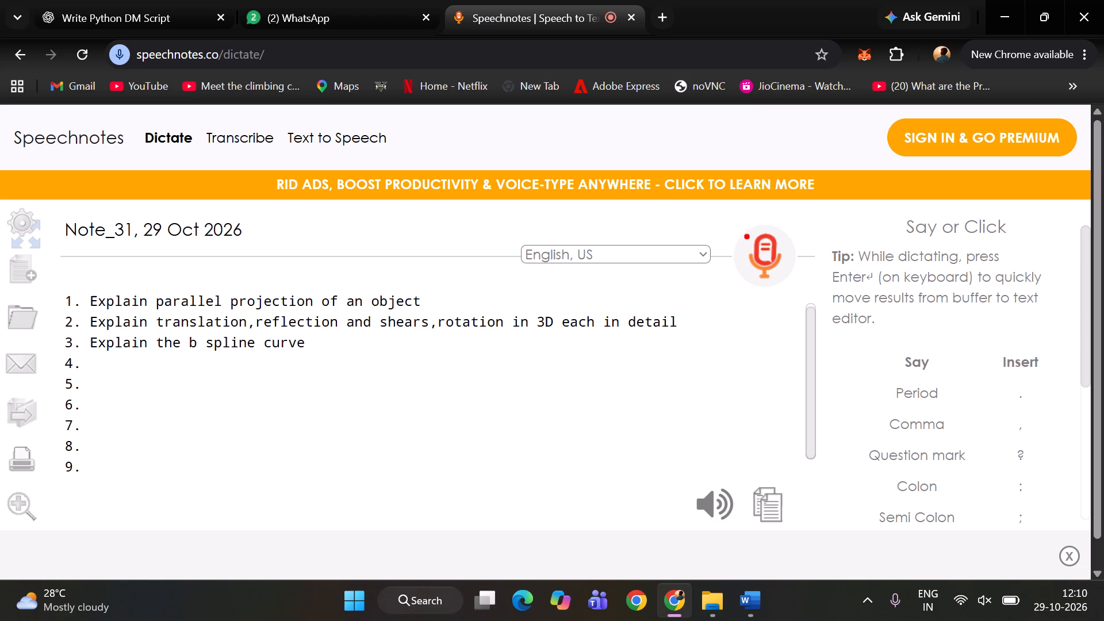
# Dictate "Explain 3D transformation and its importance" as question 4.
pyautogui.click(133, 364)
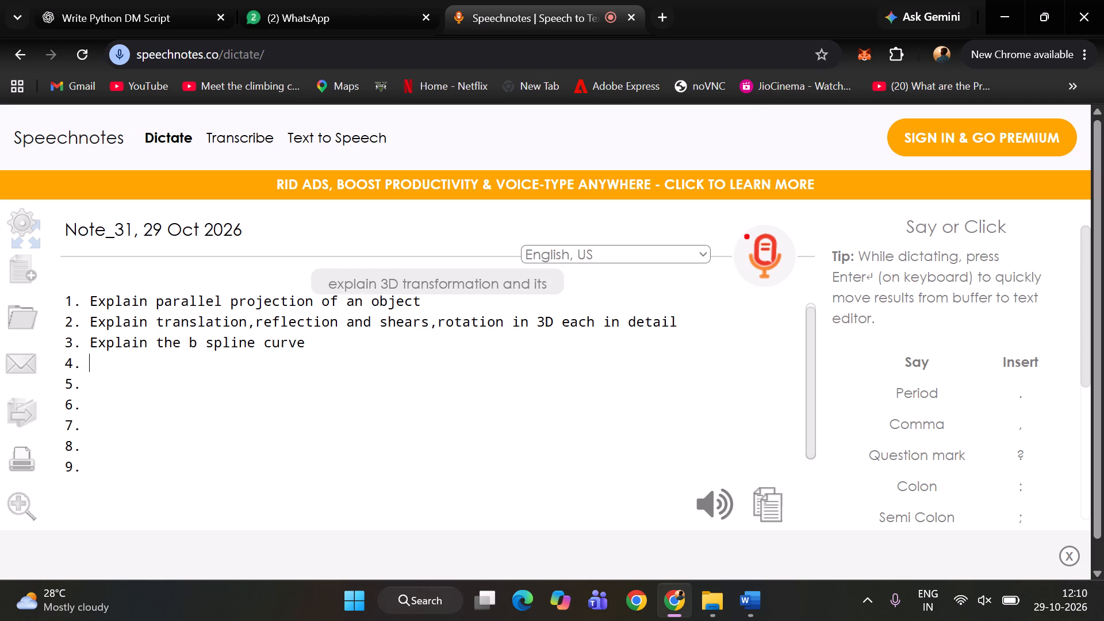
# Dictate question 5 and correct it to read "Summarize the following projections, parallel, perspective".
pyautogui.click(98, 393)
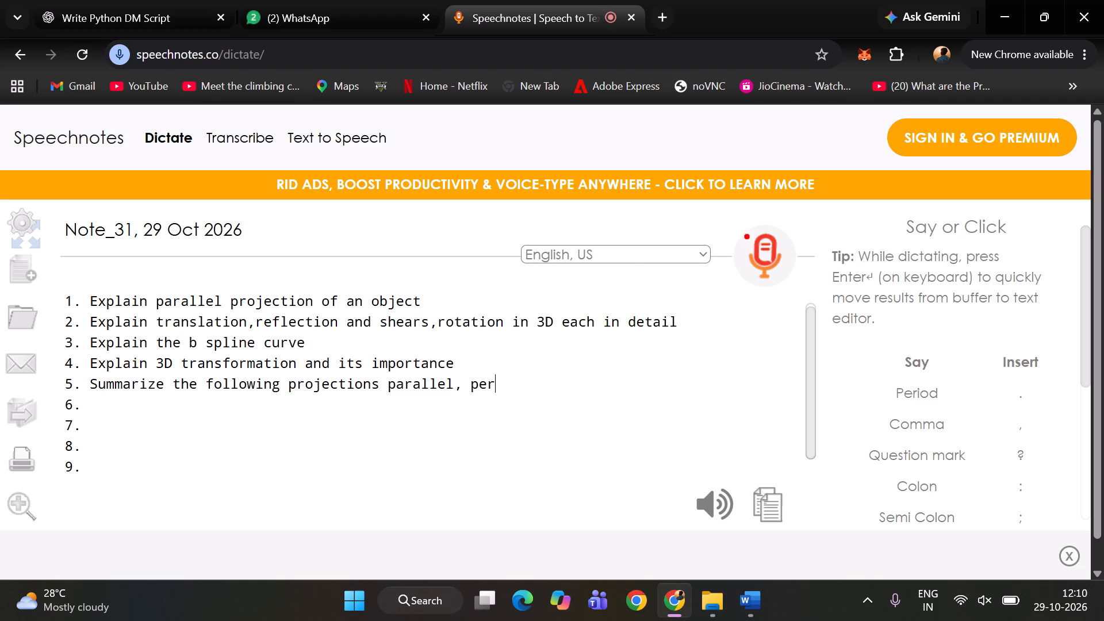
pyautogui.click(384, 394)
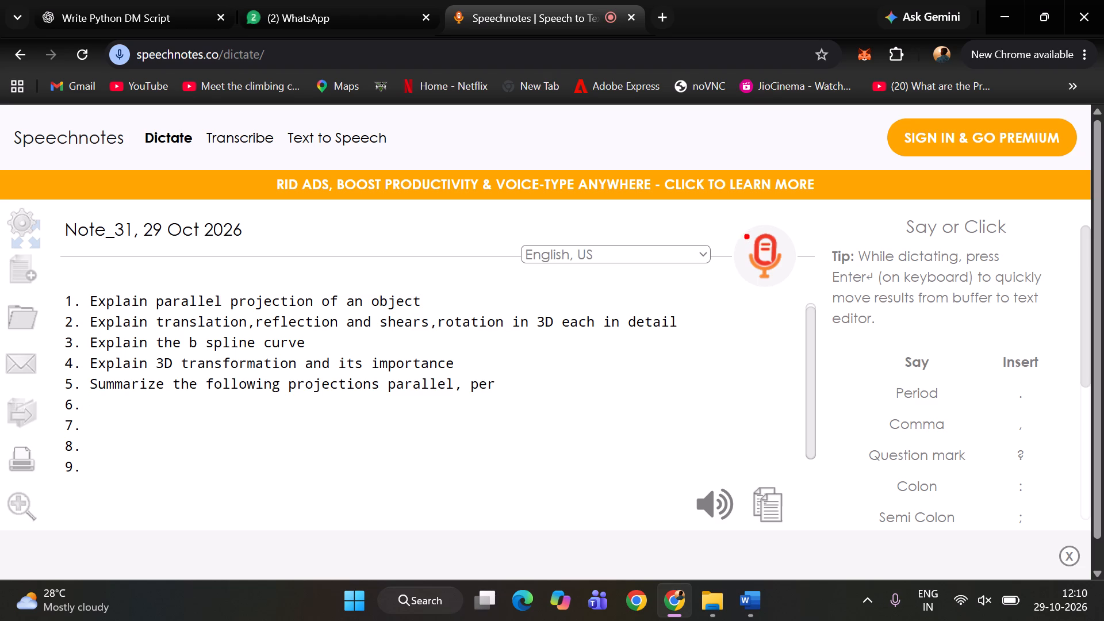
pyautogui.click(383, 390)
pyautogui.press(',')
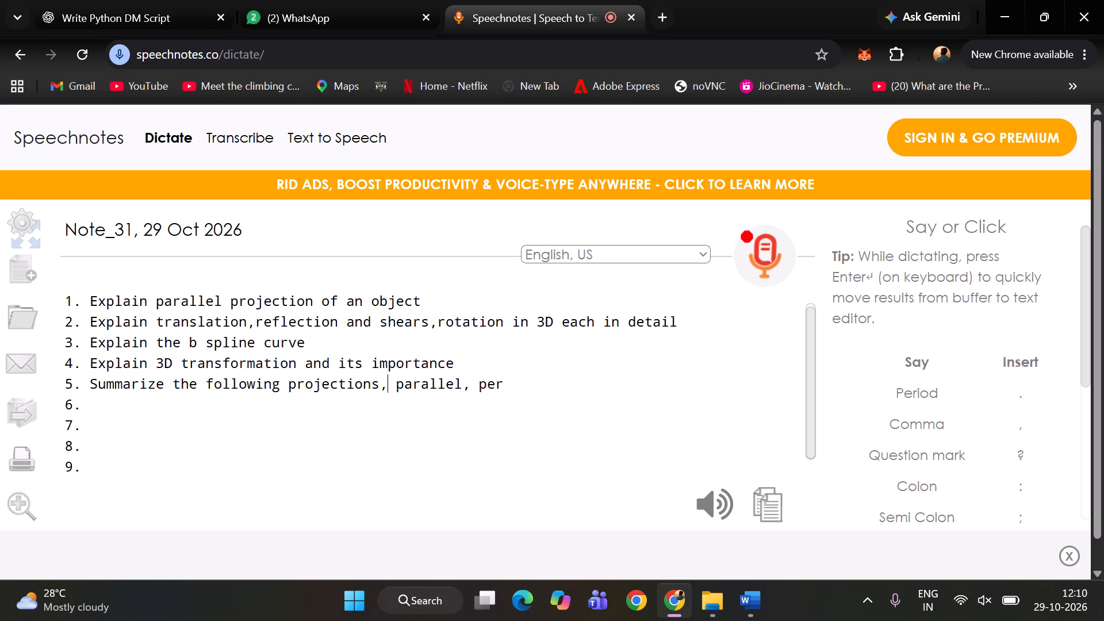
pyautogui.click(511, 389)
pyautogui.press('BackSpace')
pyautogui.press('BackSpace')
pyautogui.press('BackSpace')
# Dictate question 6 and make its last word plural: "What is the importance of composite transformations".
pyautogui.click(232, 406)
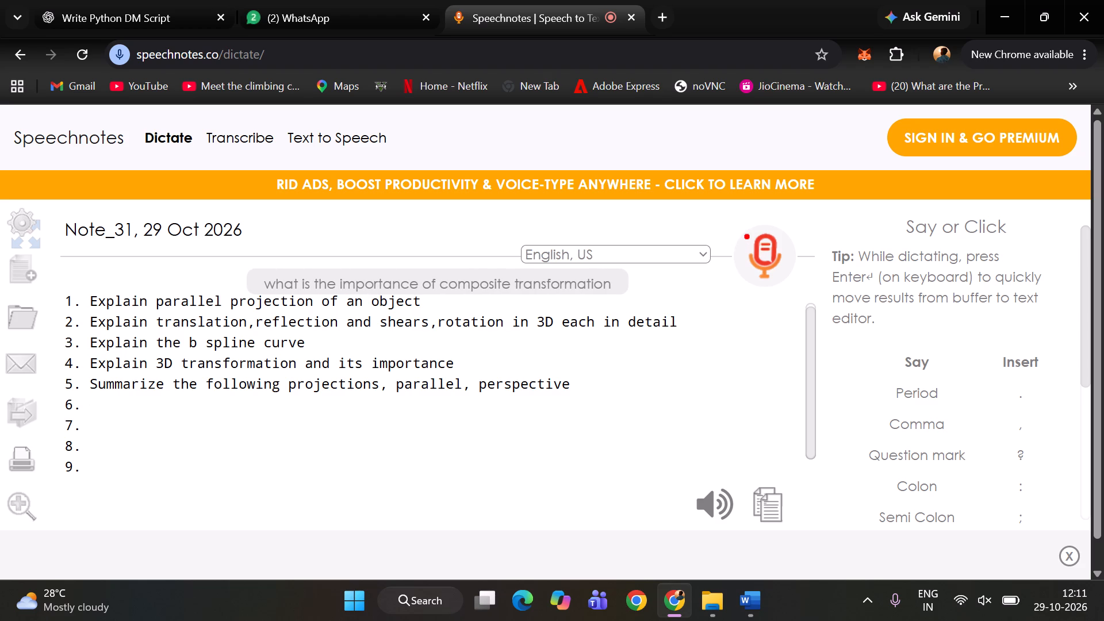
pyautogui.press('s')
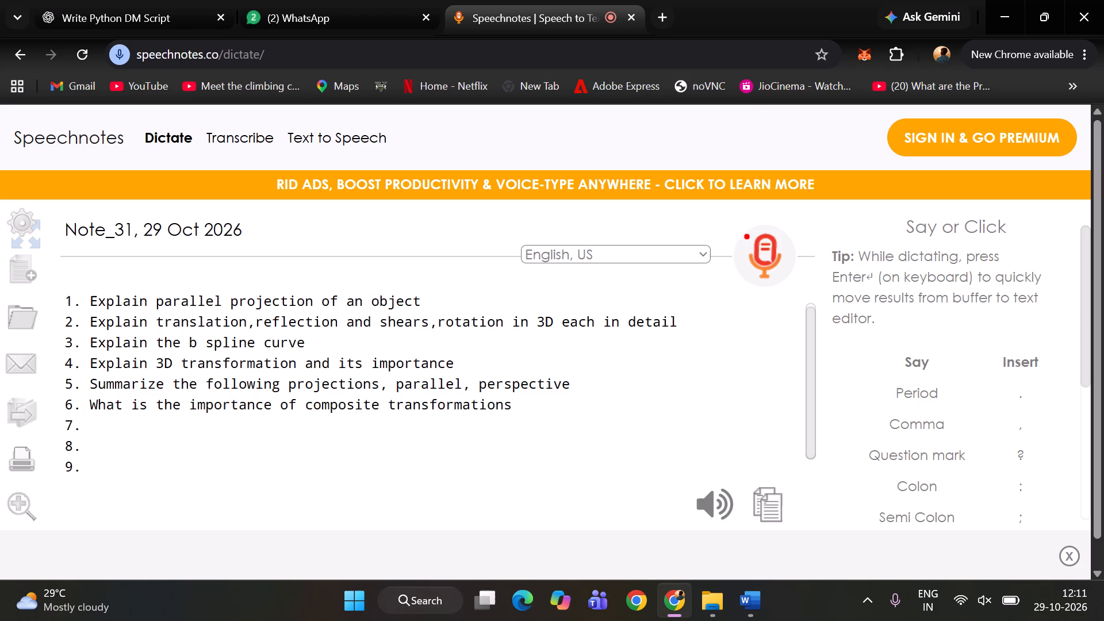
# Enter "List and explain the properties of bezier curve" as question 7, dictating all but the word "bezier".
pyautogui.click(109, 424)
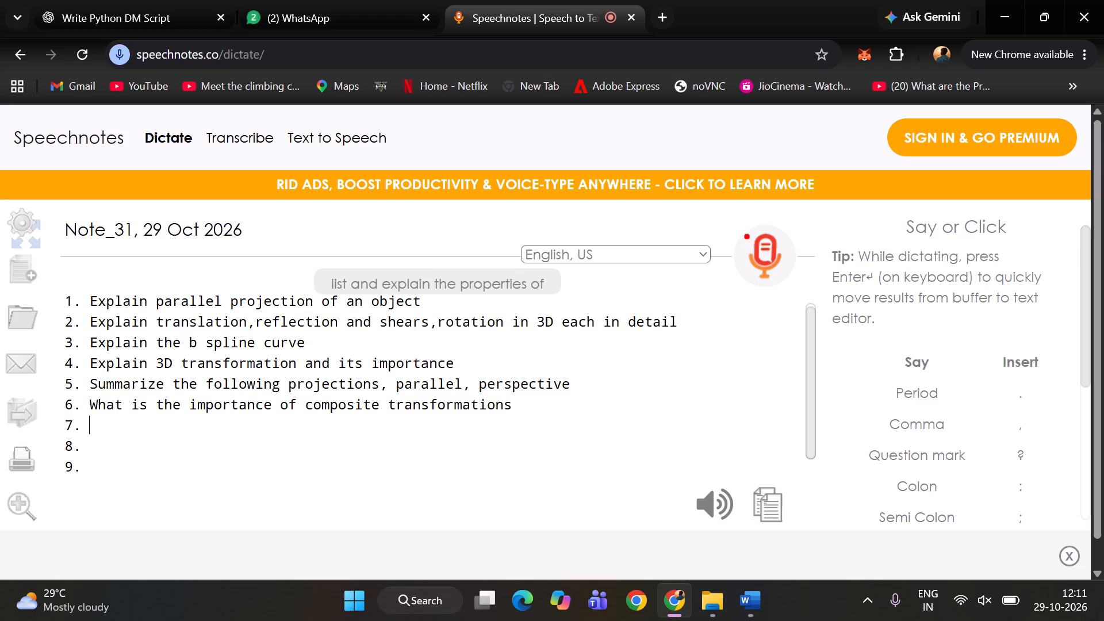
pyautogui.press('space')
pyautogui.write('bezier')
pyautogui.press('space')
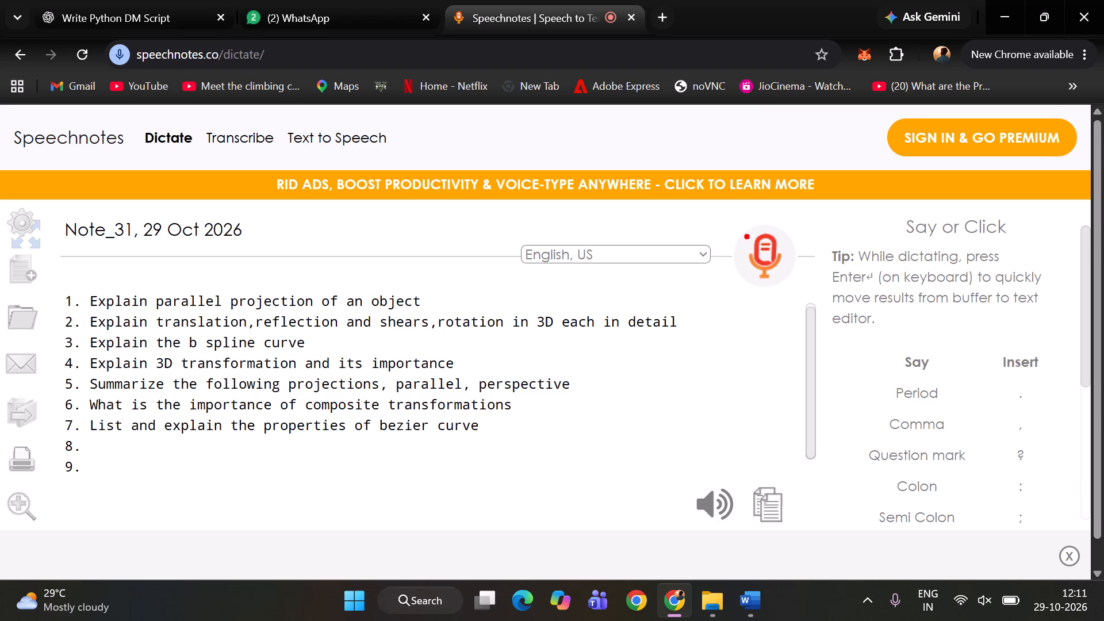
# Append "with examples" to the end of question 5.
pyautogui.click(582, 381)
pyautogui.press('space')
pyautogui.write('with exapmp')
pyautogui.press('BackSpace')
pyautogui.press('BackSpace')
pyautogui.press('BackSpace')
pyautogui.write('mples')
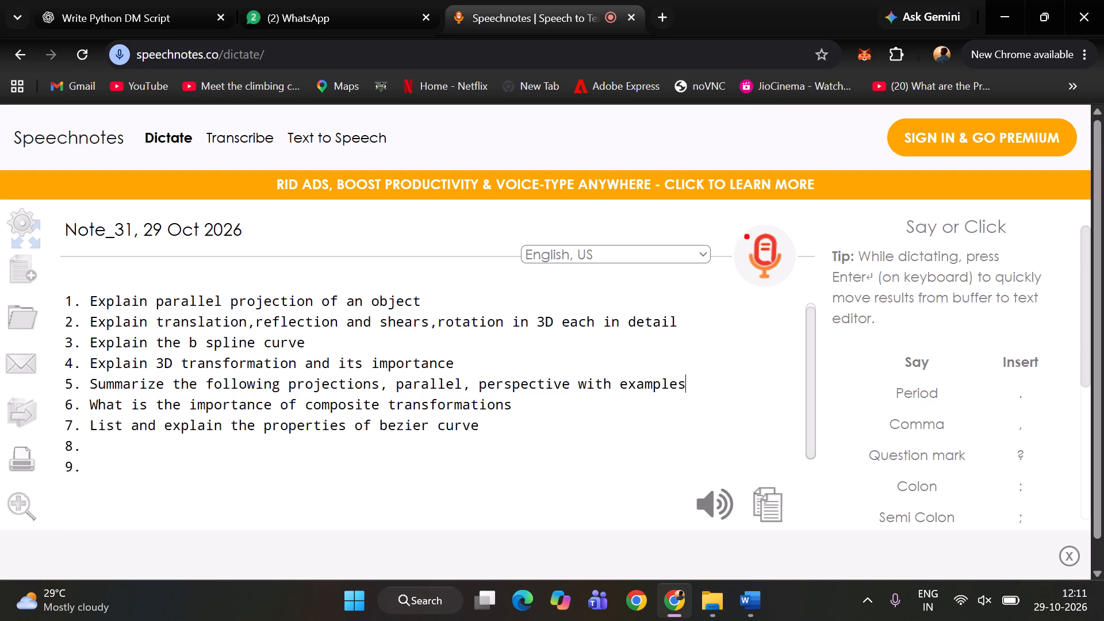
# Dictate question 8 and correct it to read "Explain in brief general 3D rotations, rotations with quarternions".
pyautogui.click(139, 448)
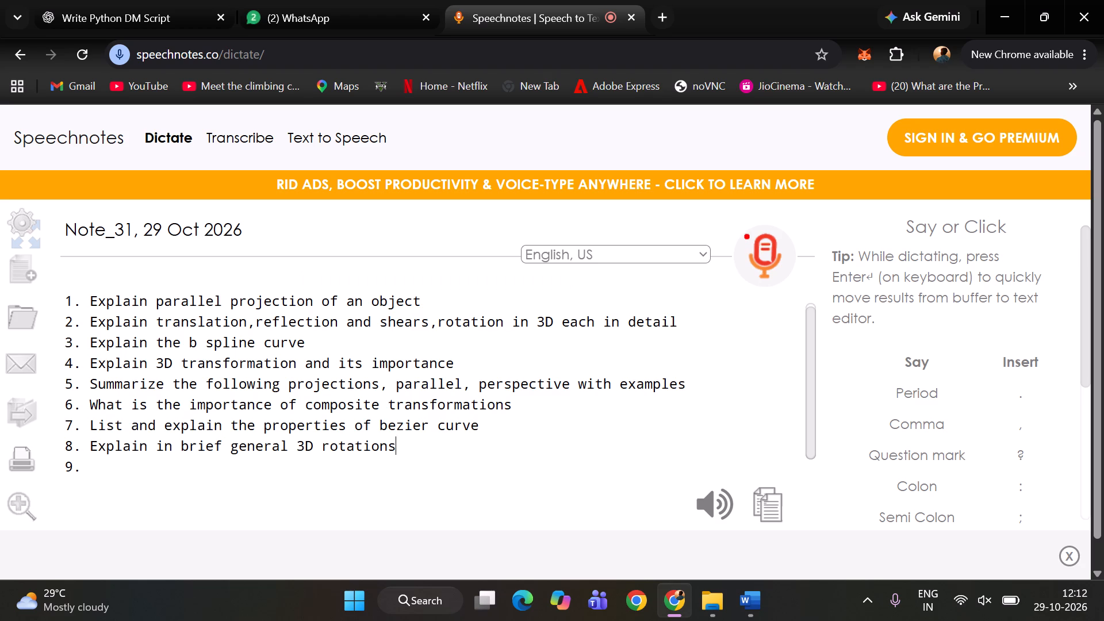
pyautogui.press(',')
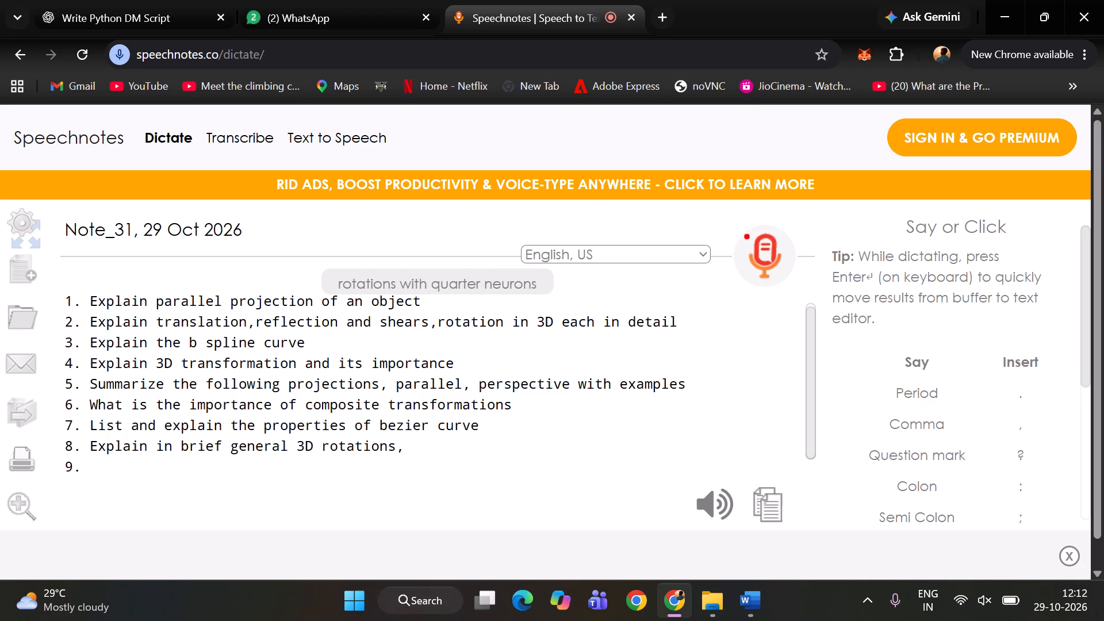
pyautogui.press('BackSpace')
pyautogui.press('BackSpace')
pyautogui.press('BackSpace')
pyautogui.press('BackSpace')
pyautogui.press('BackSpace')
pyautogui.press('BackSpace')
pyautogui.press('BackSpace')
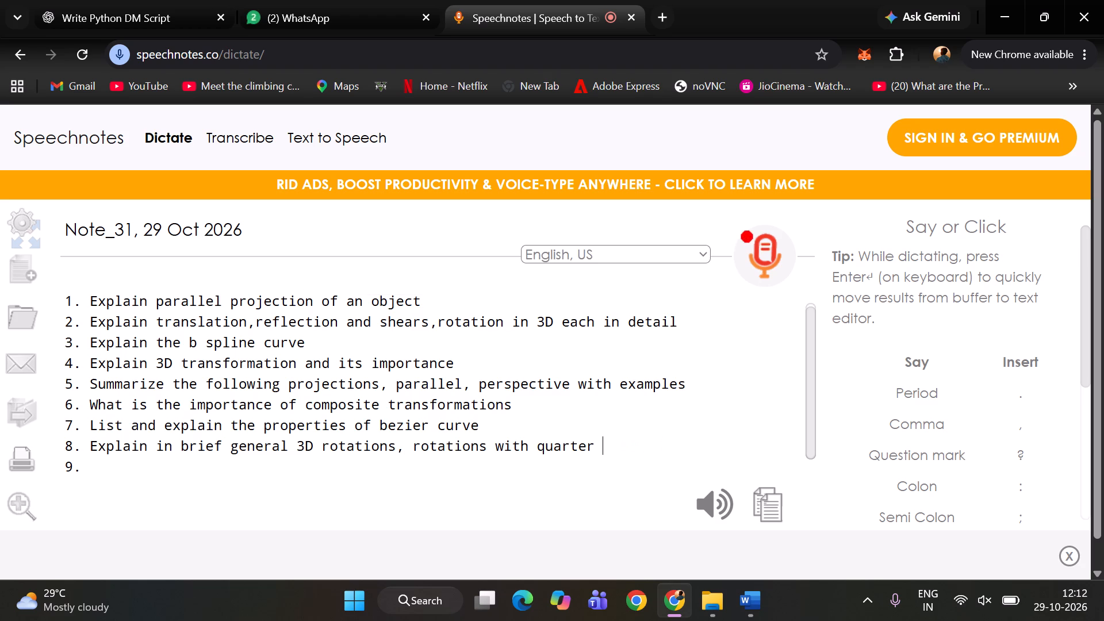
pyautogui.press('BackSpace')
pyautogui.write('ne')
pyautogui.press('BackSpace')
pyautogui.press('i')
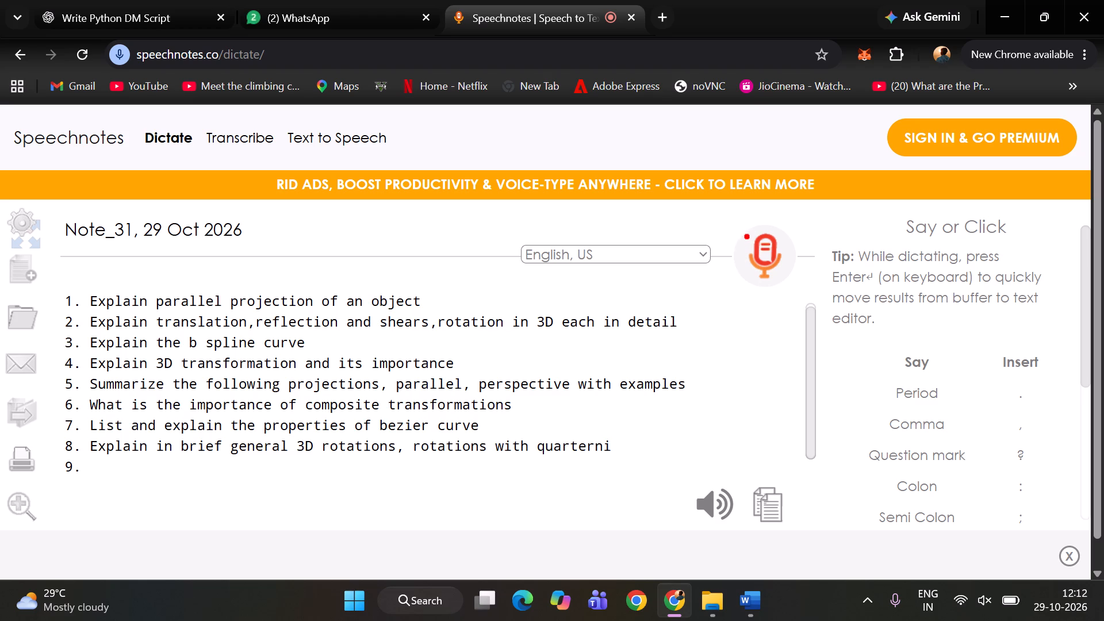
pyautogui.press('n')
pyautogui.press('BackSpace')
pyautogui.write('ons')
# Insert ",scaling" after "rotation" in question 2.
pyautogui.scroll(5, 128, 437)
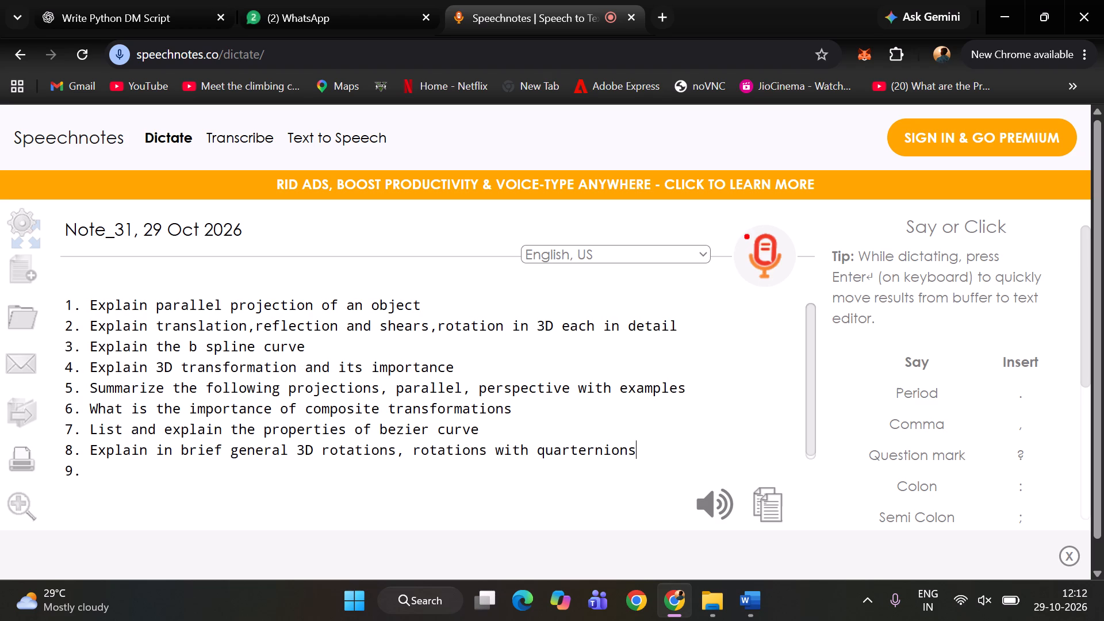
pyautogui.scroll(2, 128, 437)
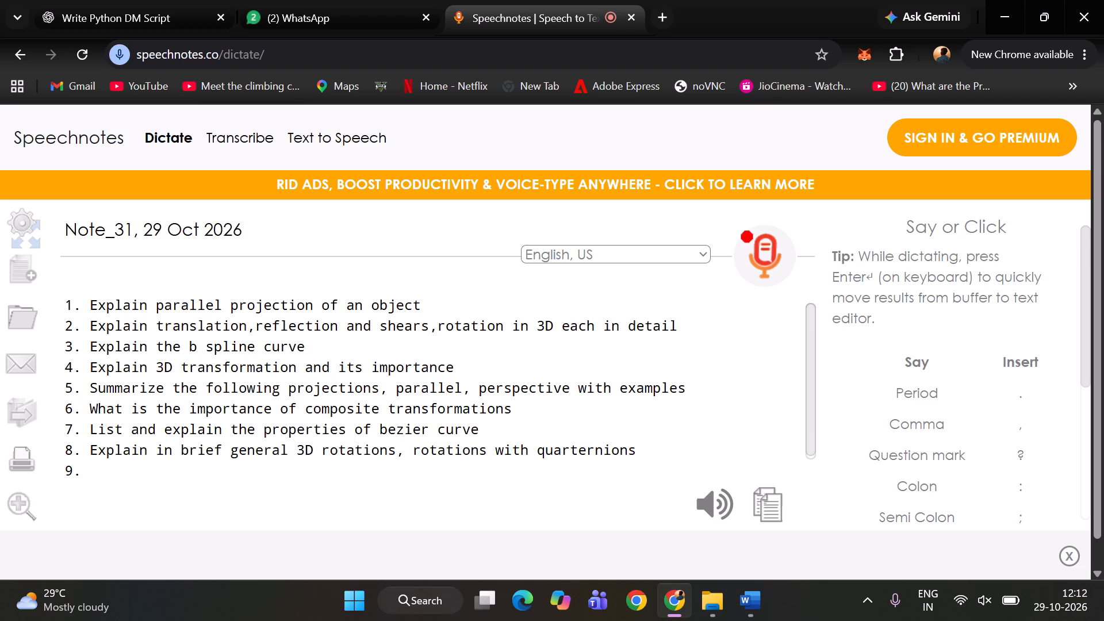
pyautogui.click(507, 328)
pyautogui.write(',scaling')
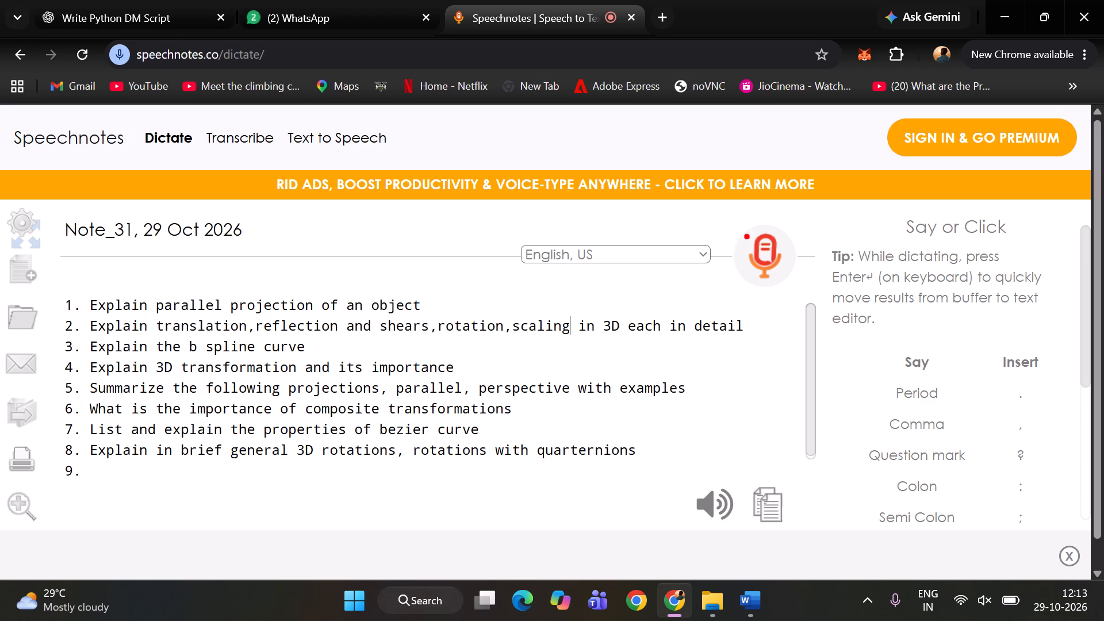
# Insert ",parallel projections" after "Summarize the following projections" in question 5.
pyautogui.click(378, 390)
pyautogui.press(',')
pyautogui.write('parr')
pyautogui.write('a\\')
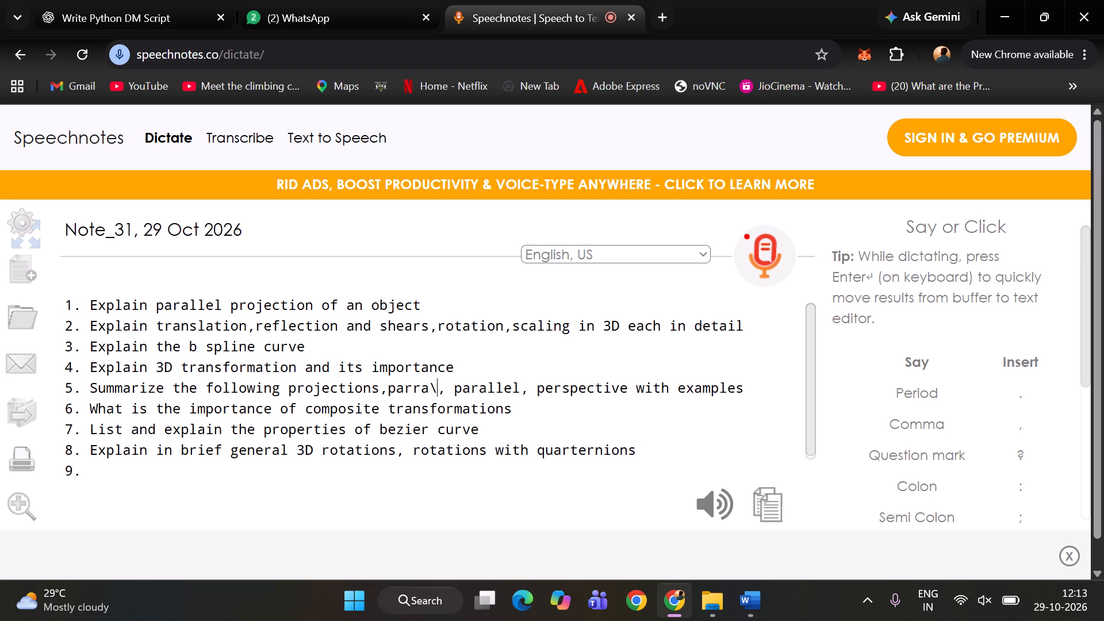
pyautogui.press('BackSpace')
pyautogui.press('BackSpace')
pyautogui.press('BackSpace')
pyautogui.write('allel projections')
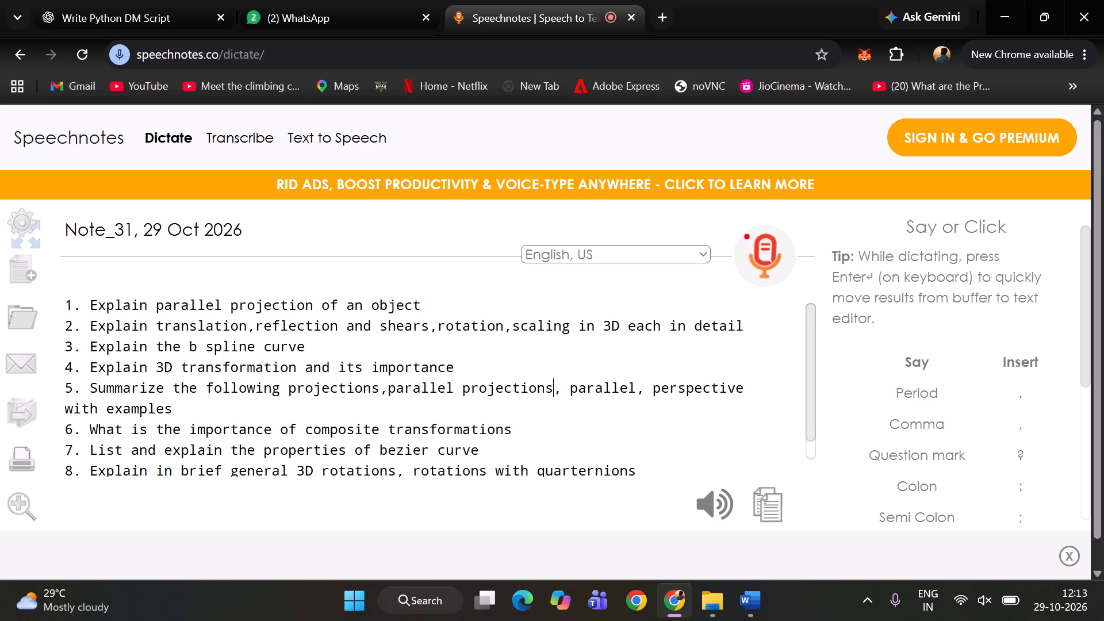
# Delete the empty number 9 at the end of the list and save the note session.
pyautogui.scroll(-3, 354, 418)
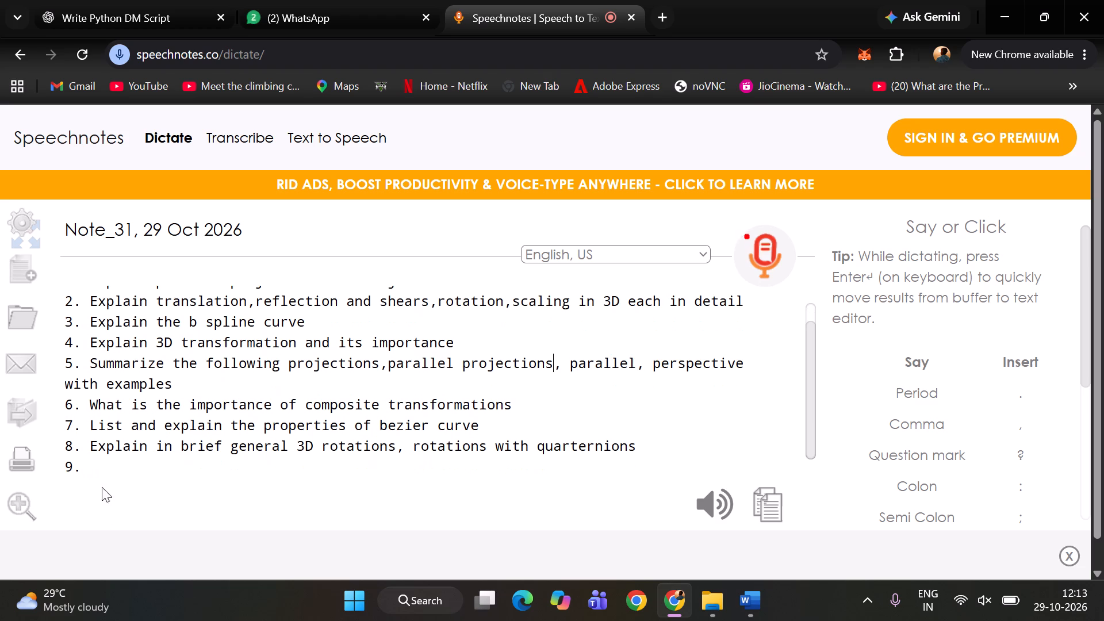
pyautogui.moveTo(87, 464); pyautogui.dragTo(45, 464)
pyautogui.press('BackSpace')
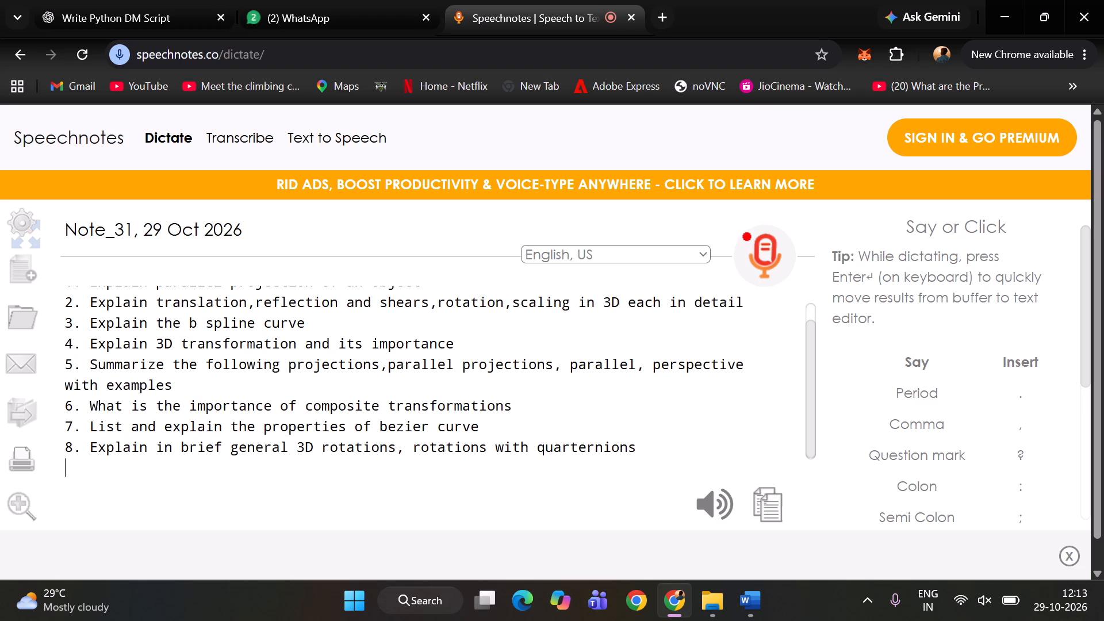
pyautogui.hotkey('ctrl', 's')
# Stop the dictation and copy the whole question list to the clipboard.
pyautogui.click(763, 248)
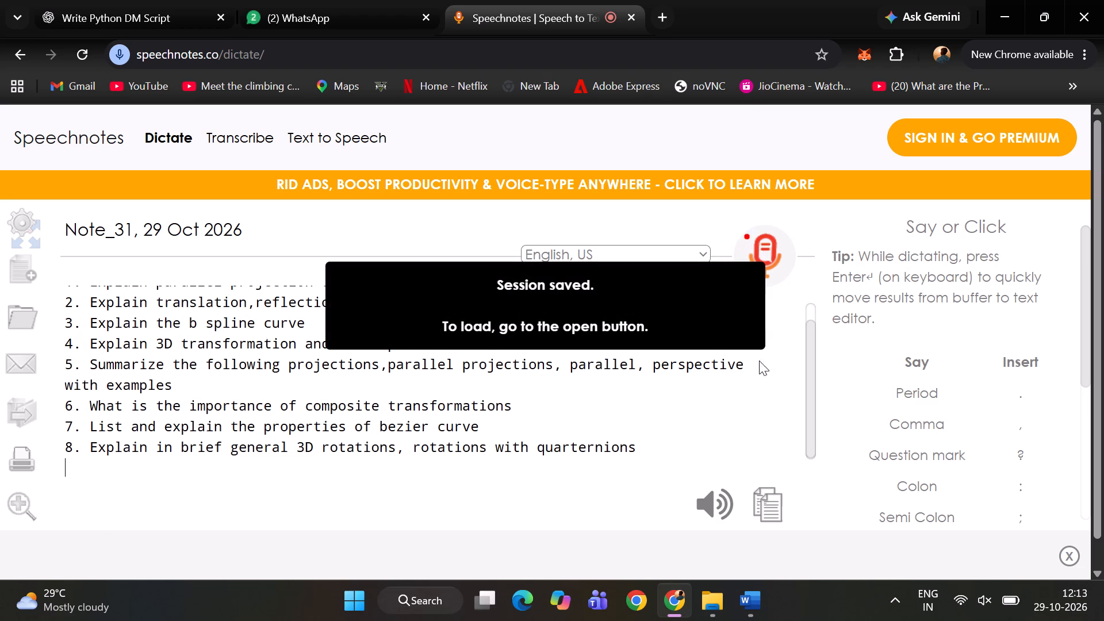
pyautogui.click(756, 525)
pyautogui.click(763, 507)
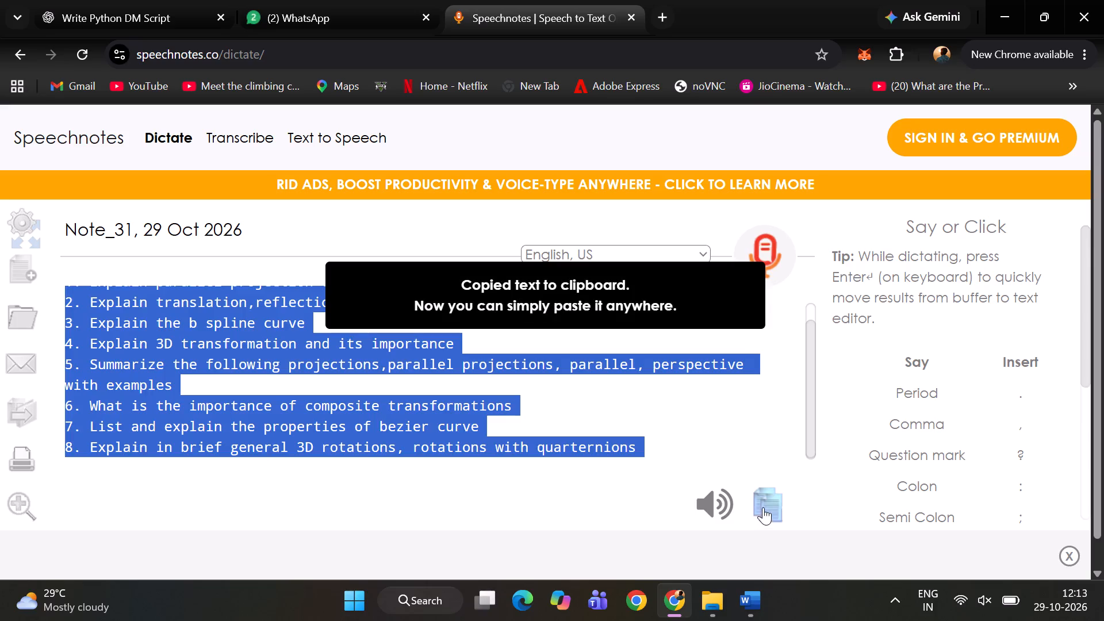
# Switch to Word and create a new blank document.
pyautogui.click(743, 592)
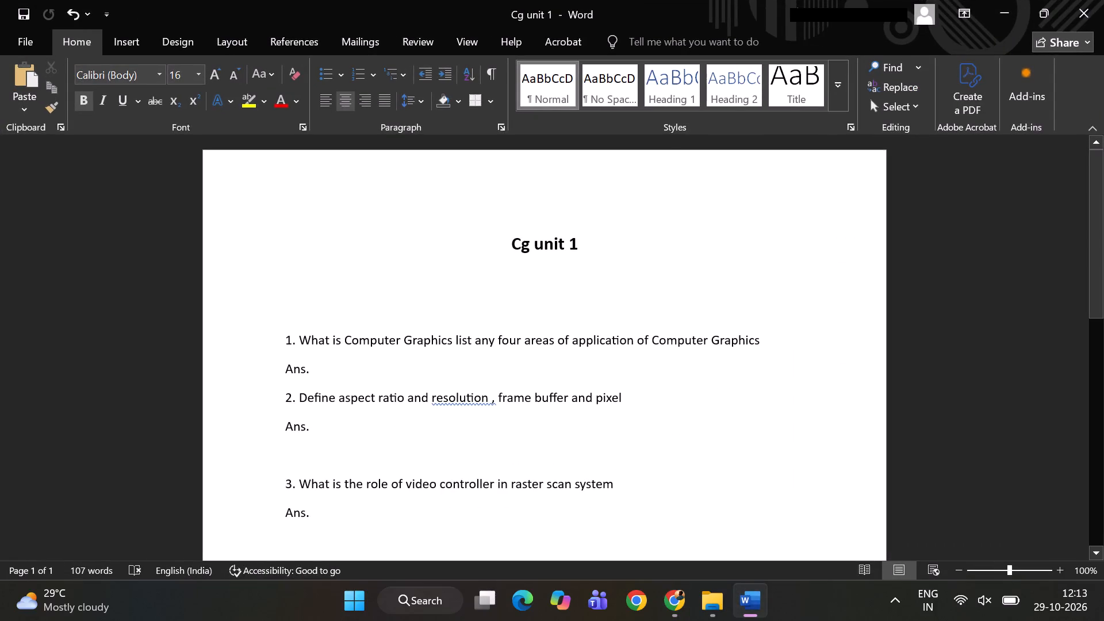
pyautogui.click(16, 44)
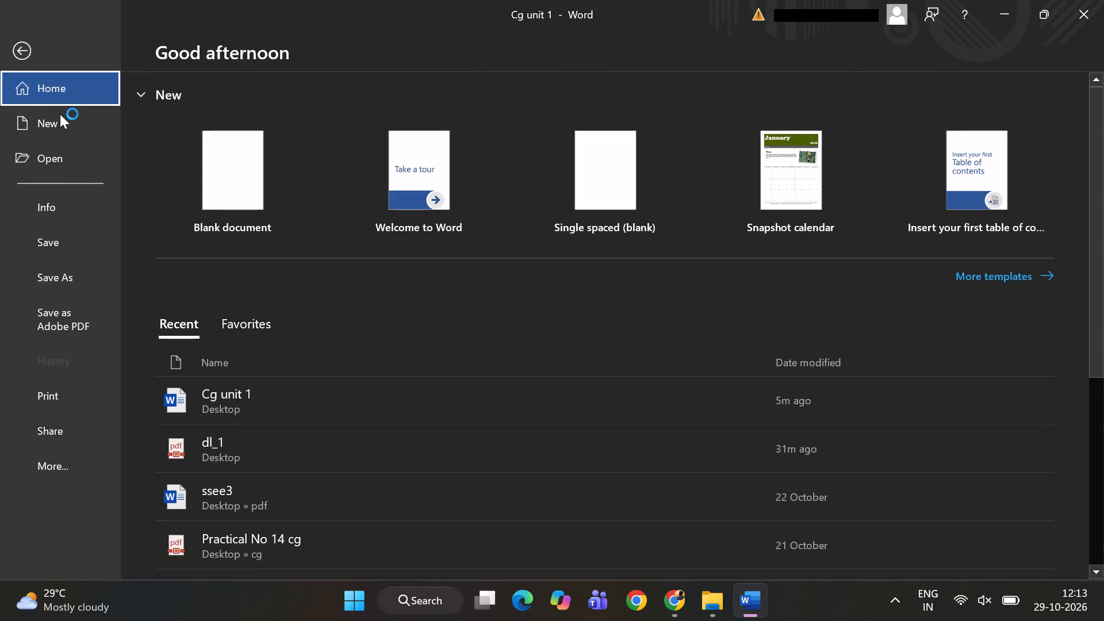
pyautogui.click(197, 147)
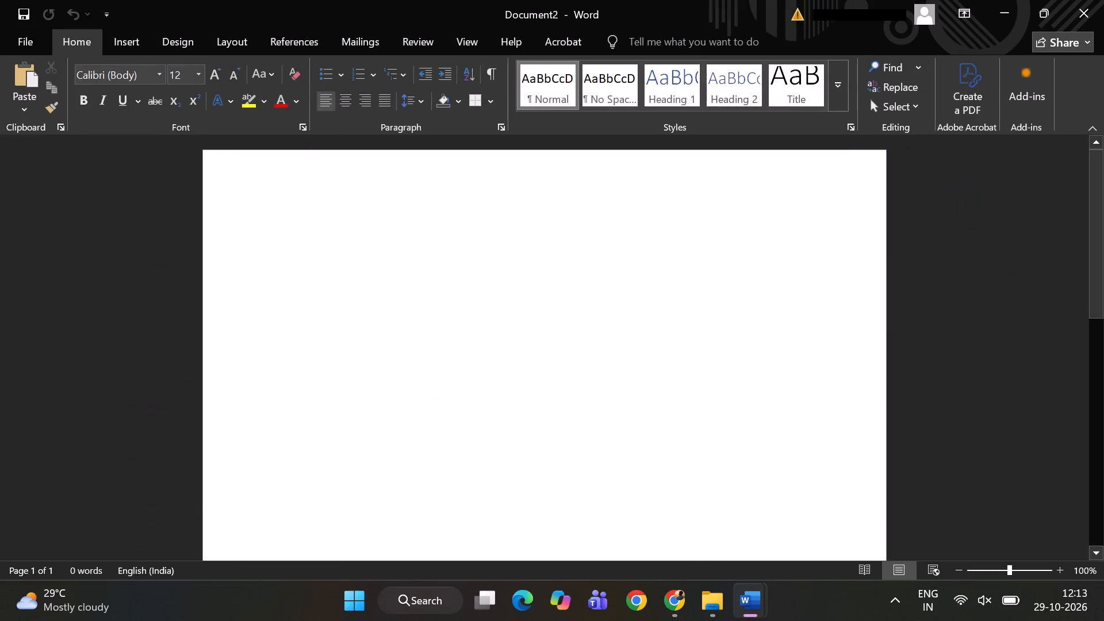
# Close the "Cg unit 1" document and return to the new blank one.
pyautogui.click(1006, 1)
pyautogui.click(1103, 2)
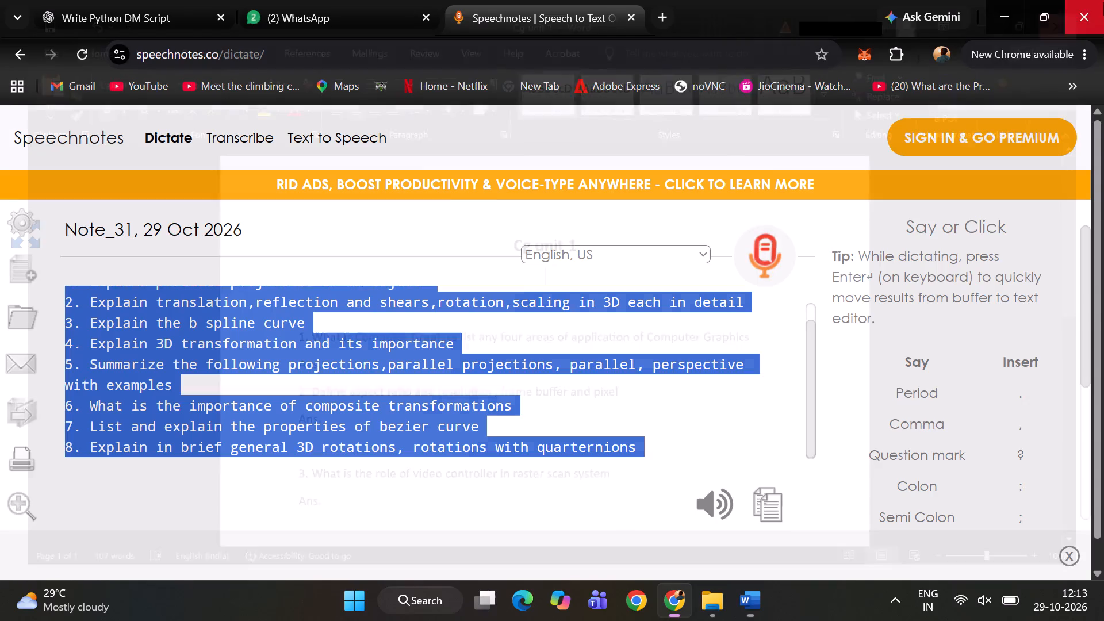
pyautogui.click(755, 603)
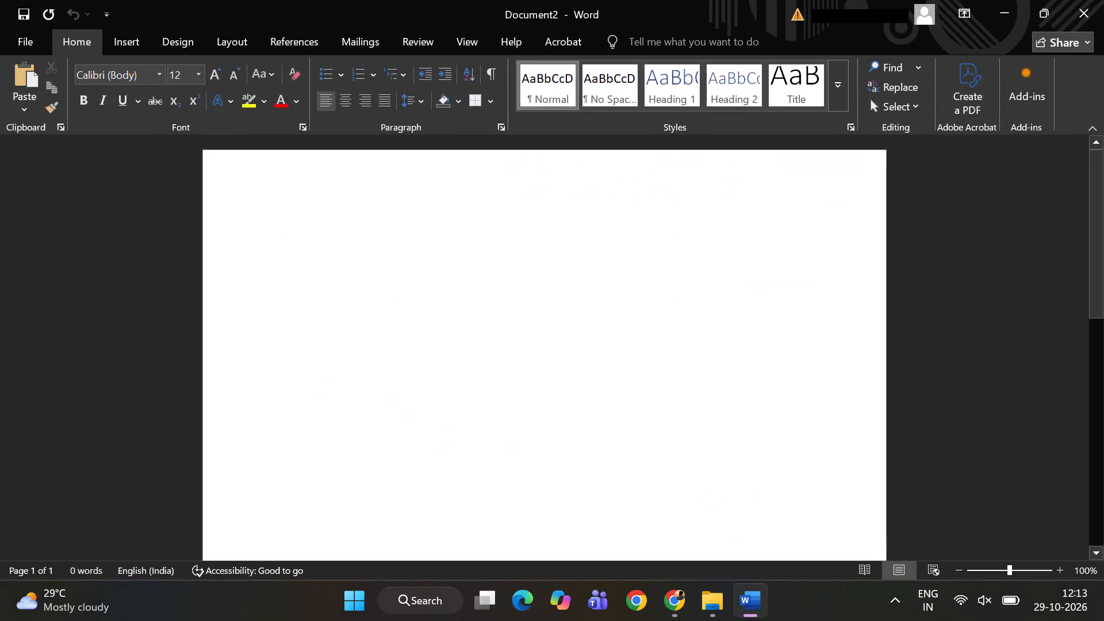
# Enter the title "CG unit 5" and format it as 16 pt, centred and bold.
pyautogui.write('CG j')
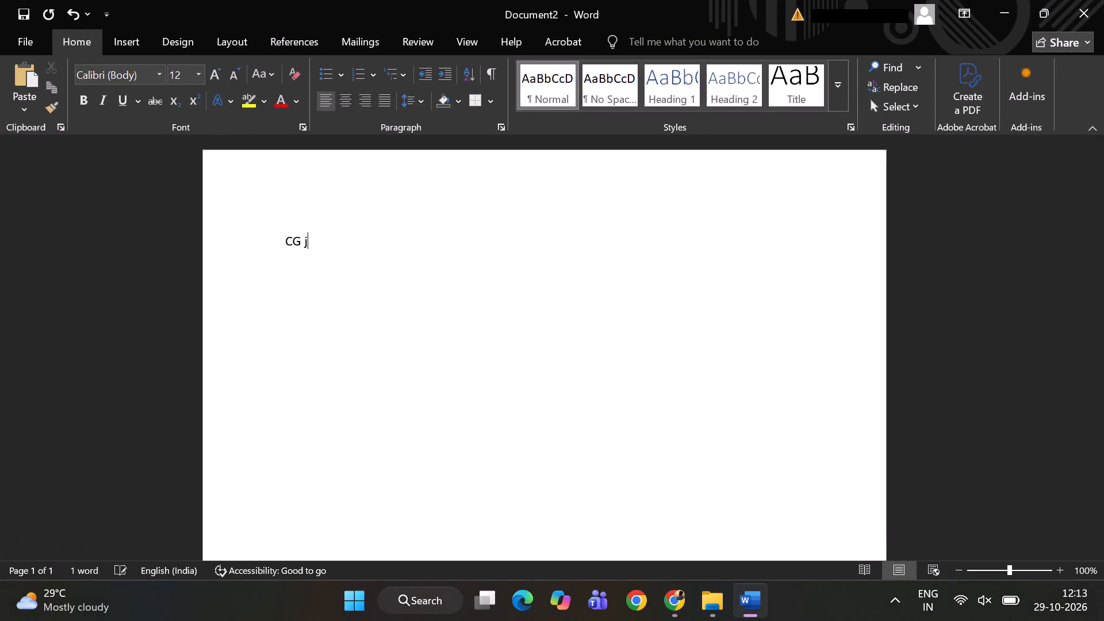
pyautogui.press('BackSpace')
pyautogui.write('unit 5')
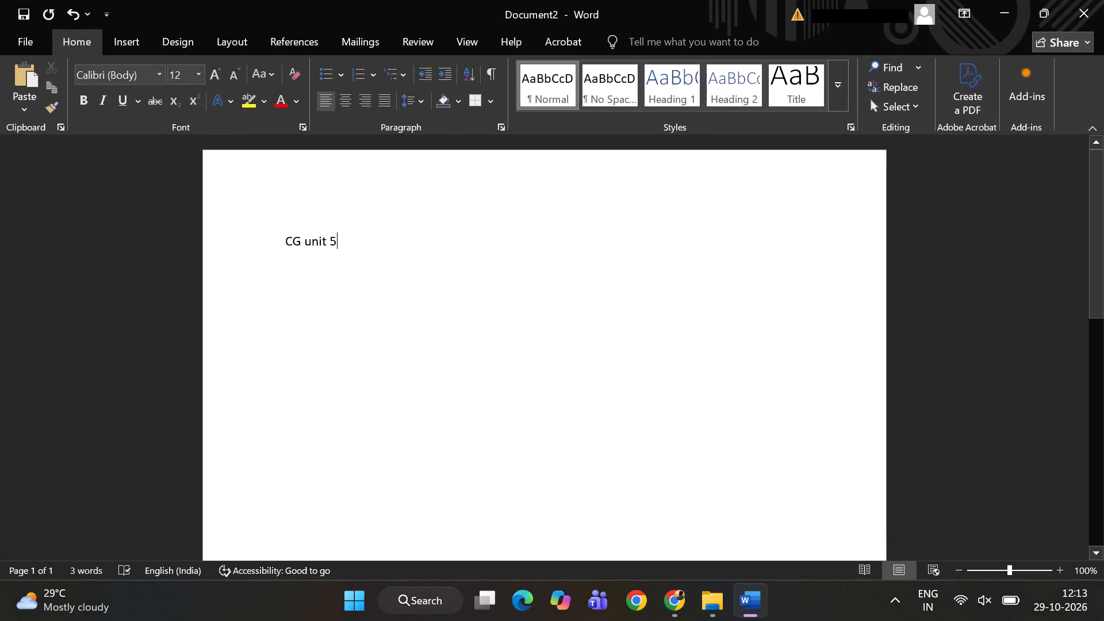
pyautogui.moveTo(341, 237); pyautogui.dragTo(272, 234)
pyautogui.click(388, 187)
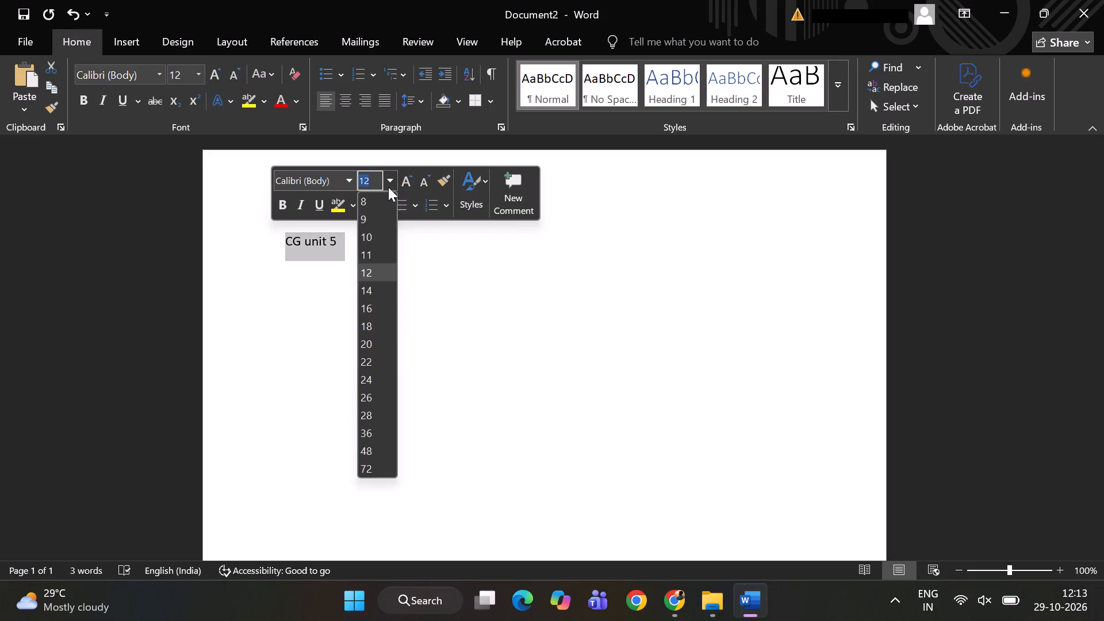
pyautogui.click(371, 304)
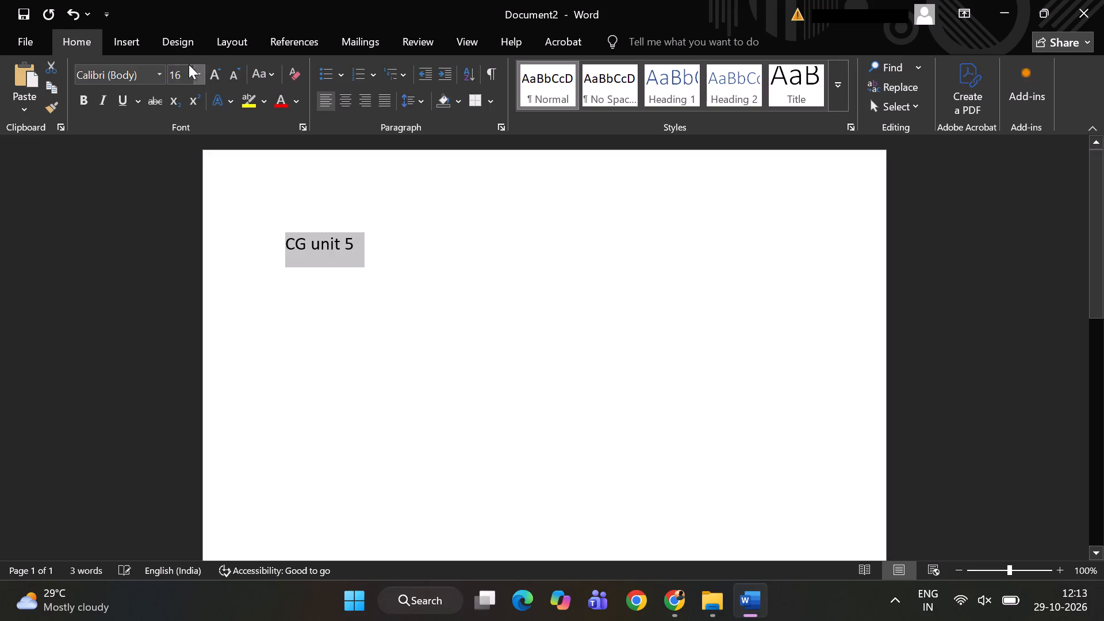
pyautogui.click(347, 99)
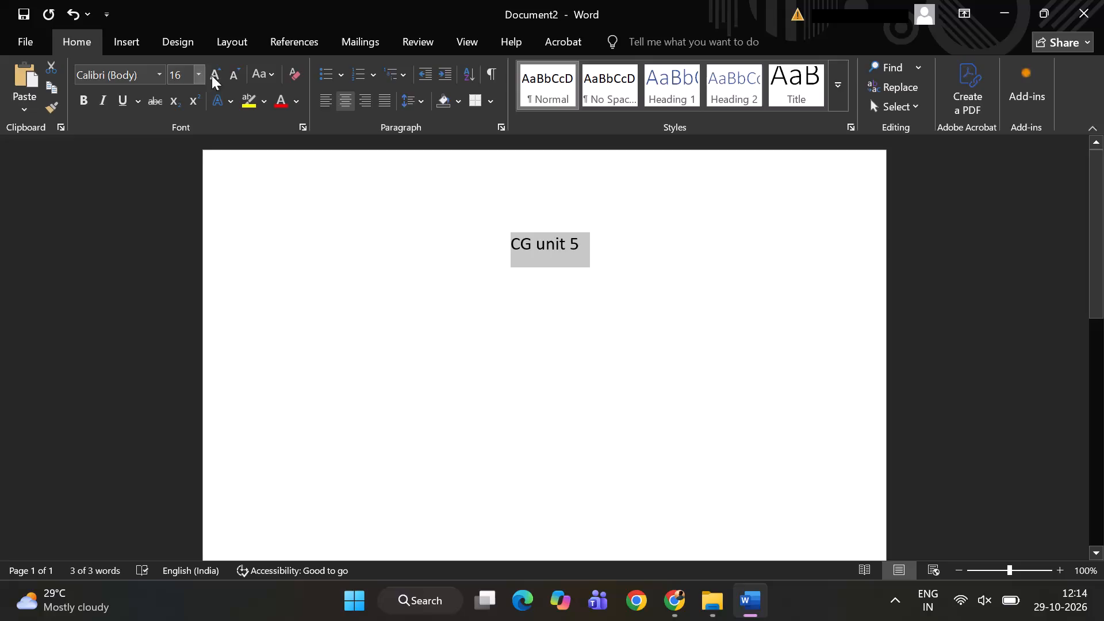
pyautogui.click(90, 95)
pyautogui.click(337, 309)
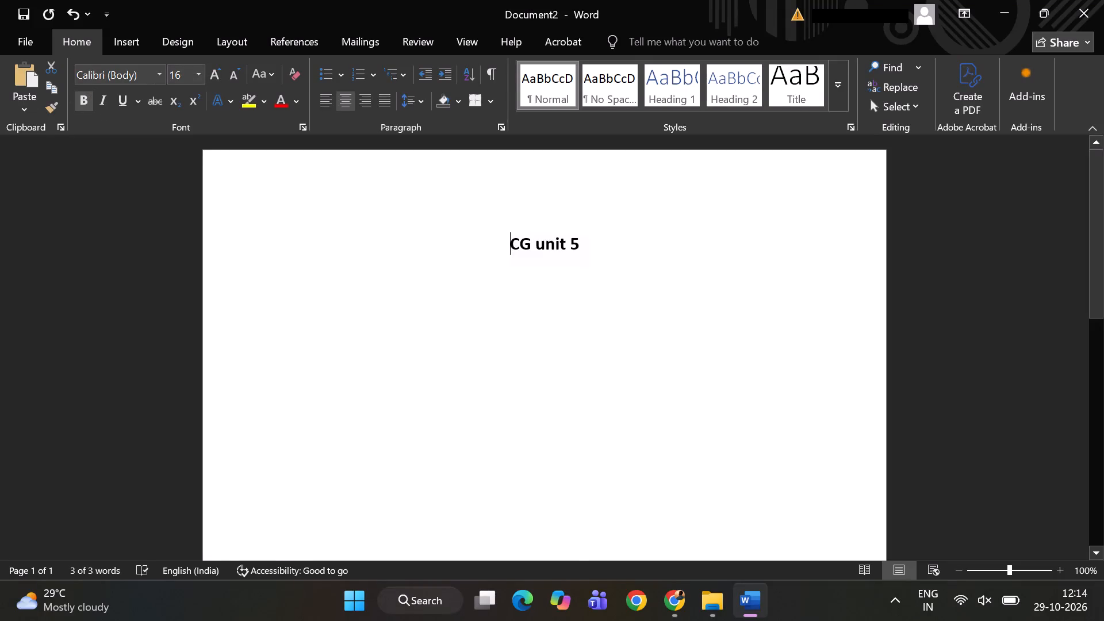
# Paste the copied question list two lines below the title, left-aligned at 14 pt.
pyautogui.click(614, 258)
pyautogui.press('Return')
pyautogui.press('Return')
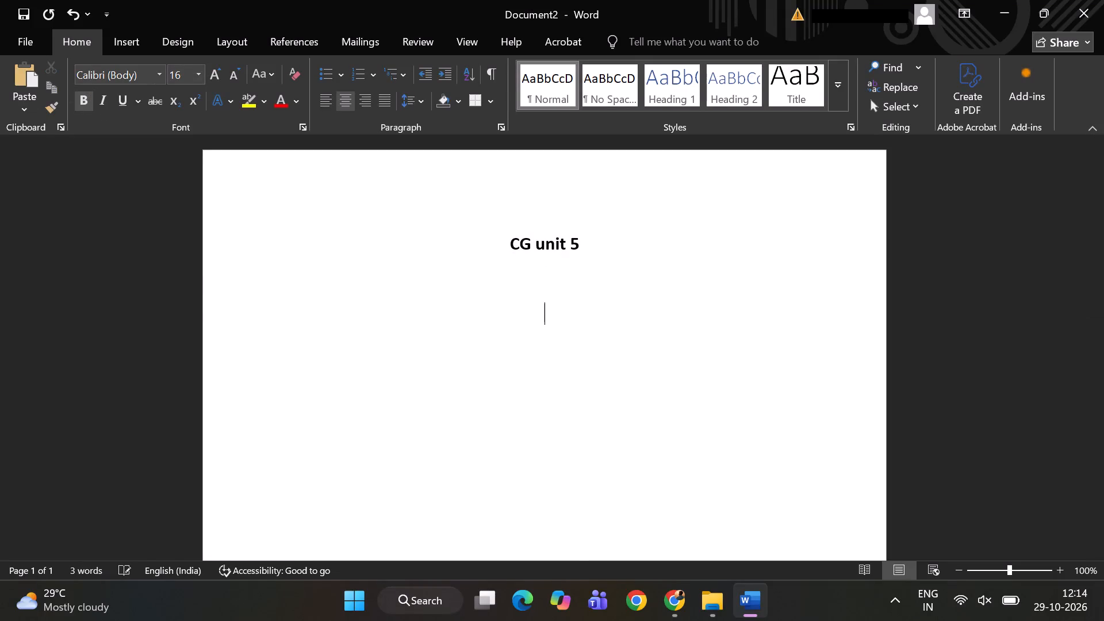
pyautogui.click(331, 101)
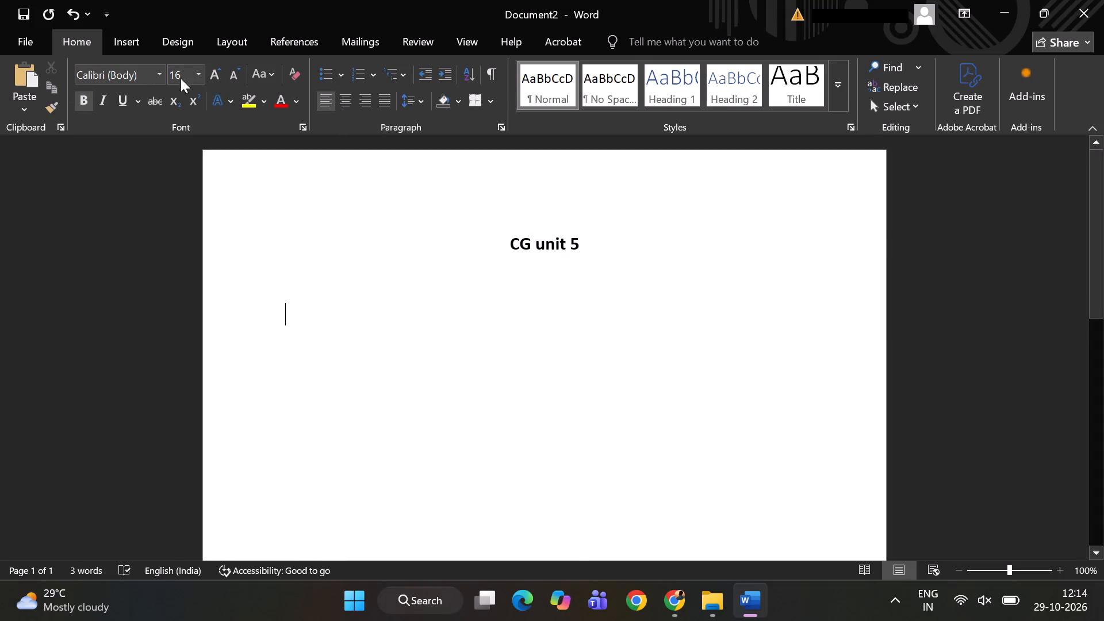
pyautogui.click(199, 69)
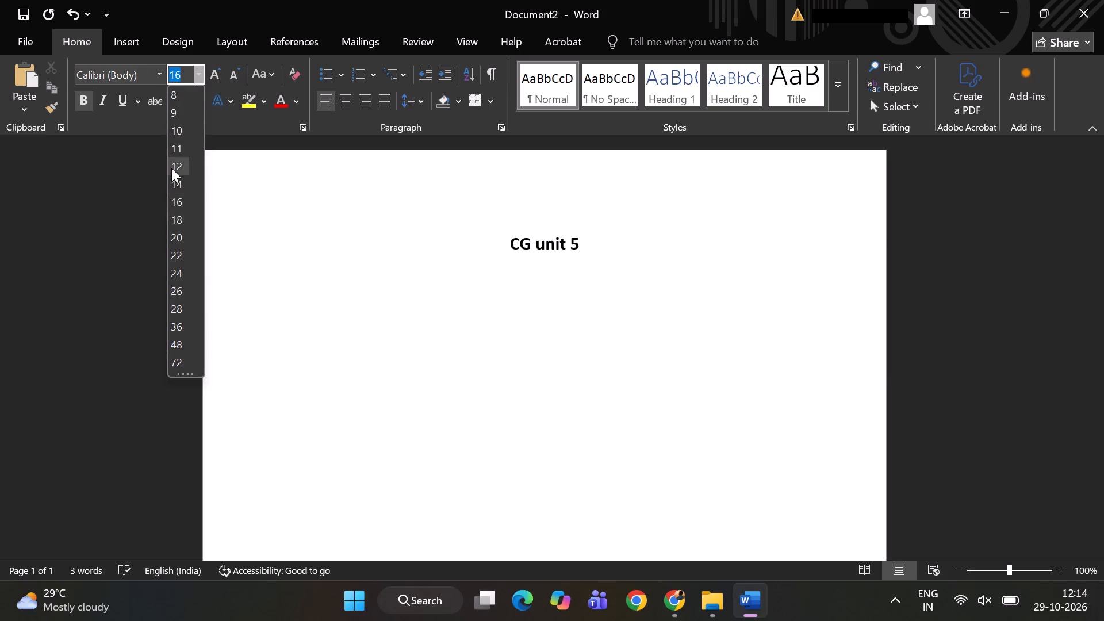
pyautogui.click(175, 182)
pyautogui.hotkey('ctrl', 'v')
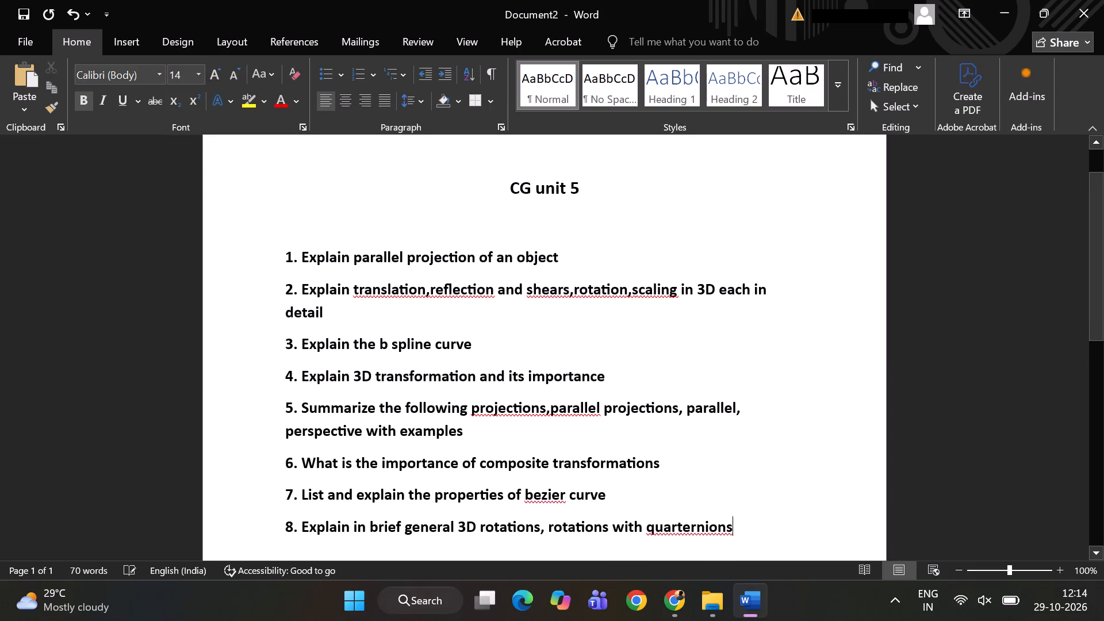
# Remove bold formatting from the entire document, including the title.
pyautogui.click(90, 106)
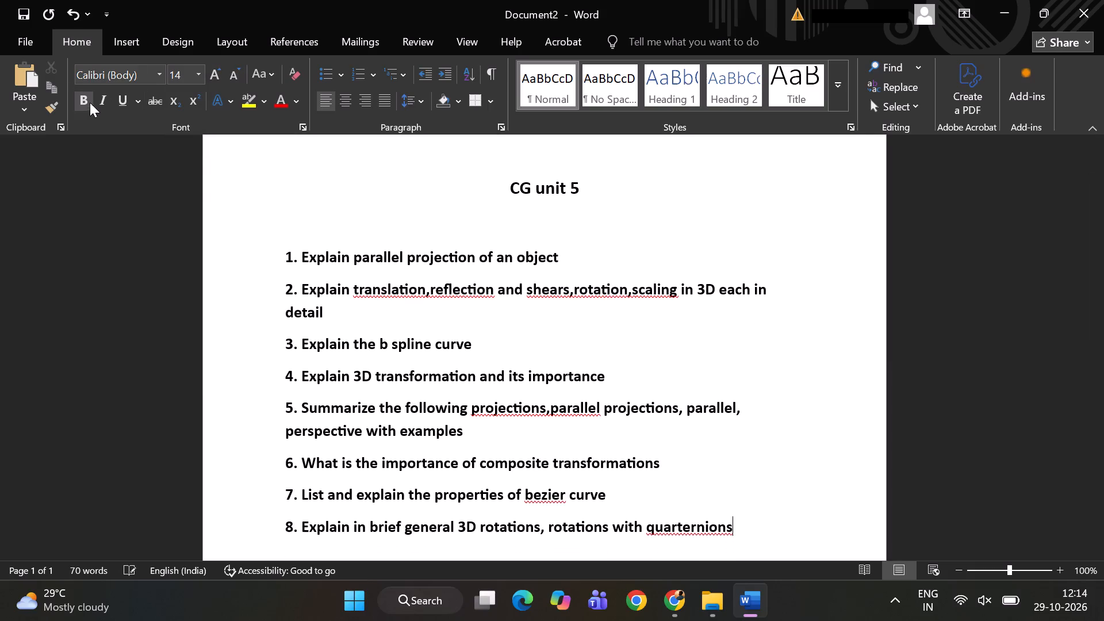
pyautogui.click(286, 259)
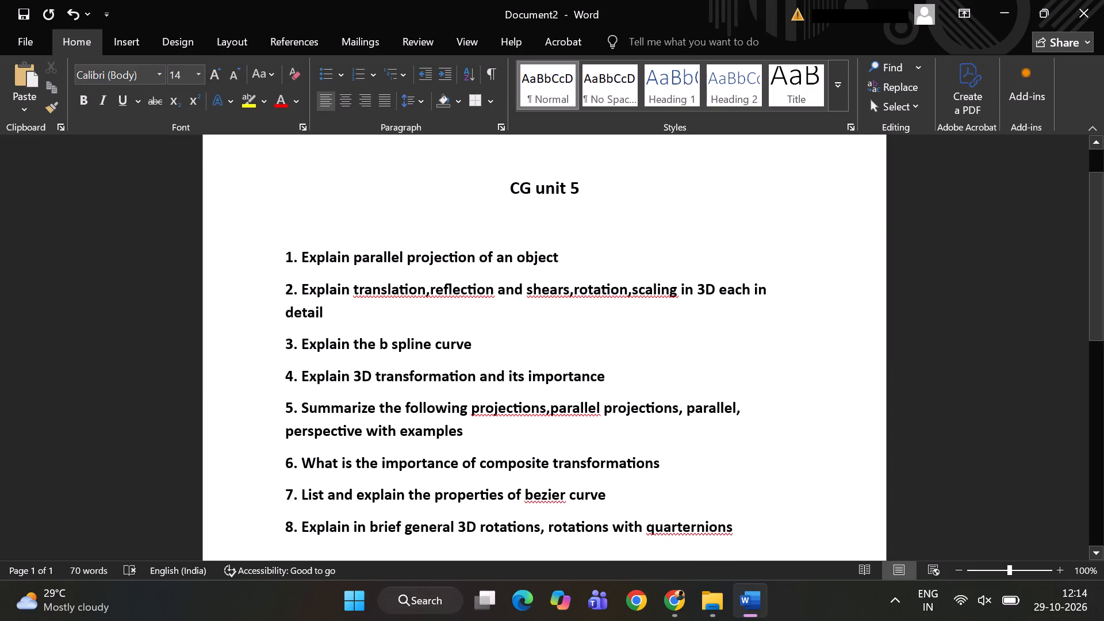
pyautogui.hotkey('ctrl', 'a')
pyautogui.click(82, 103)
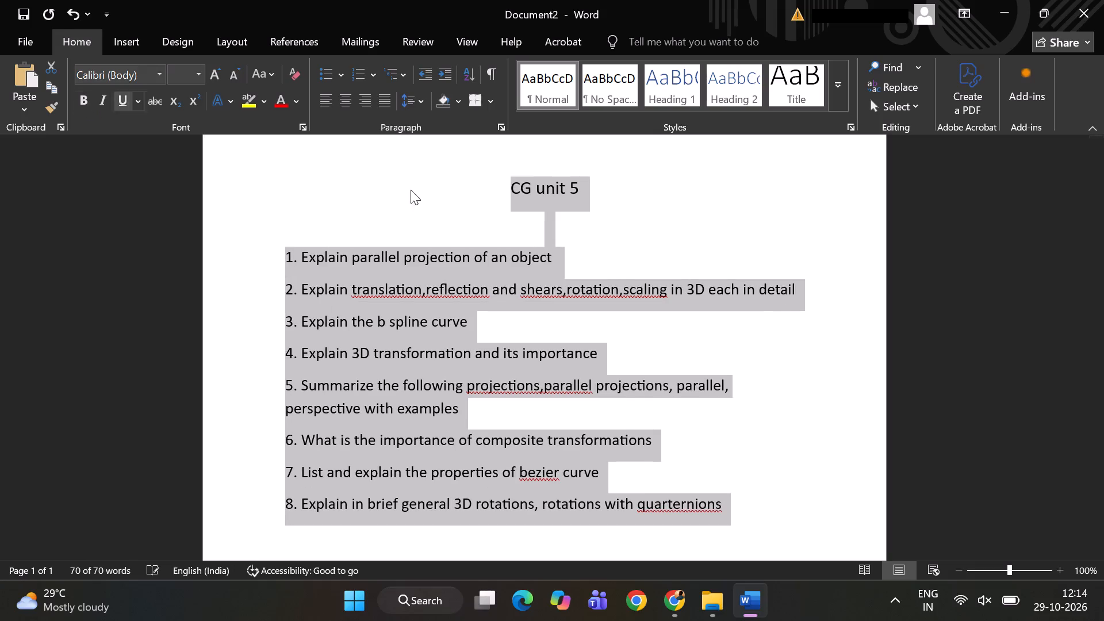
pyautogui.click(475, 193)
# Add an "Ans." line beneath each of questions 1 to 4.
pyautogui.click(558, 254)
pyautogui.press('Return')
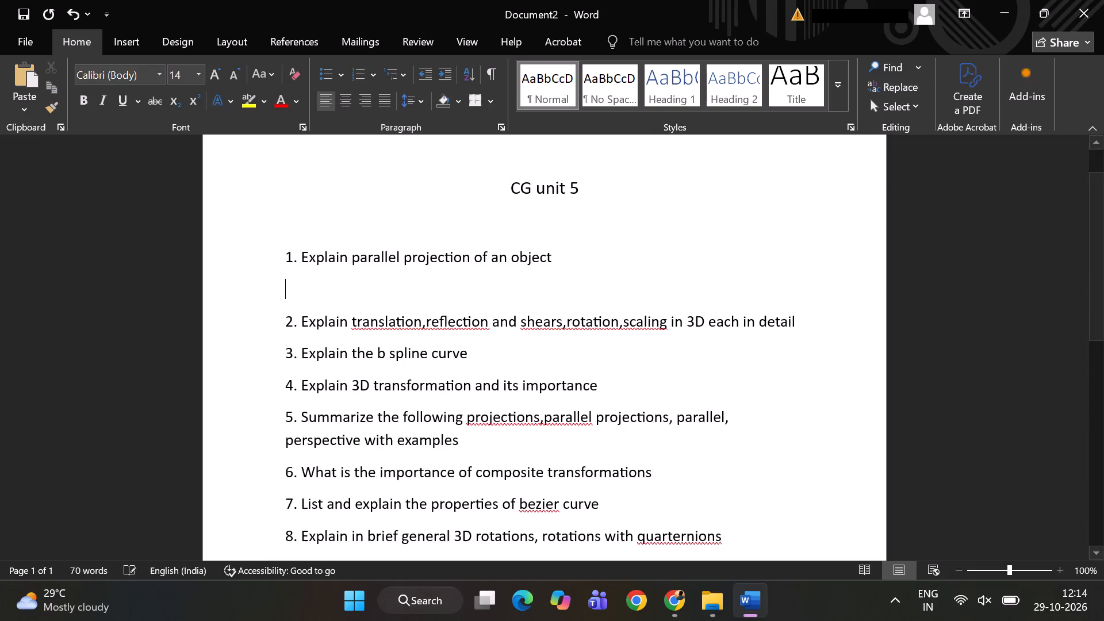
pyautogui.write('ans')
pyautogui.press('.')
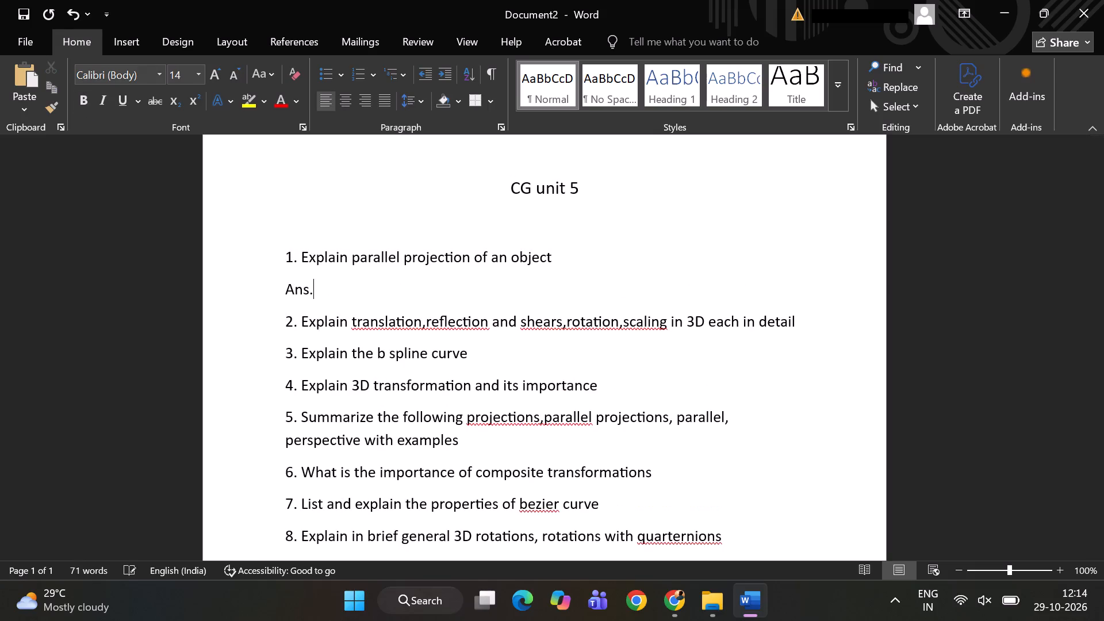
pyautogui.click(820, 319)
pyautogui.press('Return')
pyautogui.write('ans.')
pyautogui.click(487, 385)
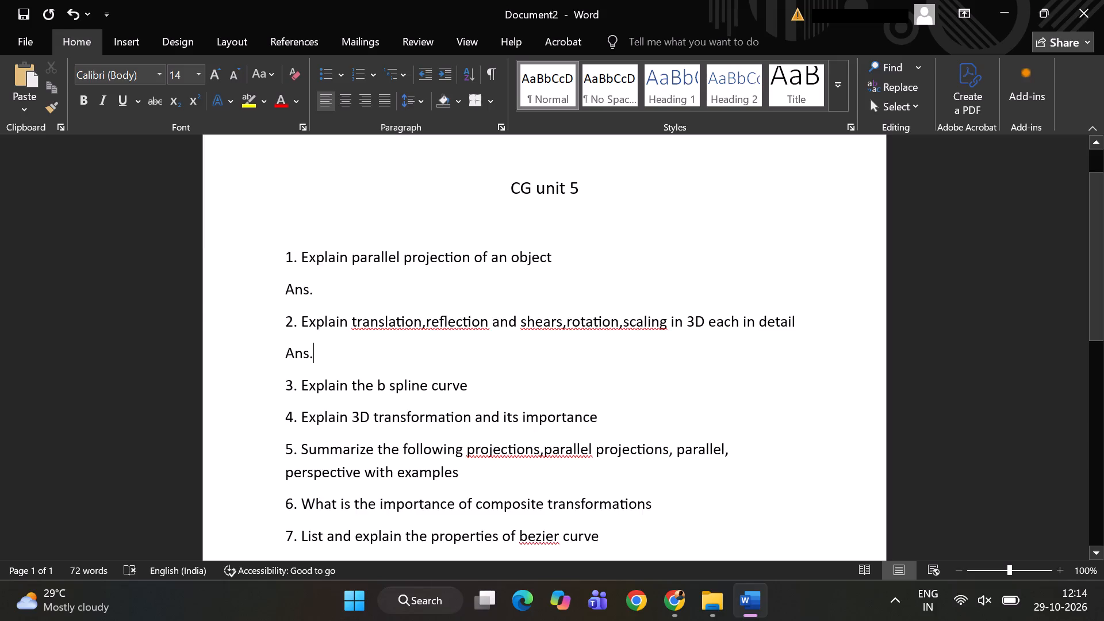
pyautogui.press('Return')
pyautogui.write('ans.')
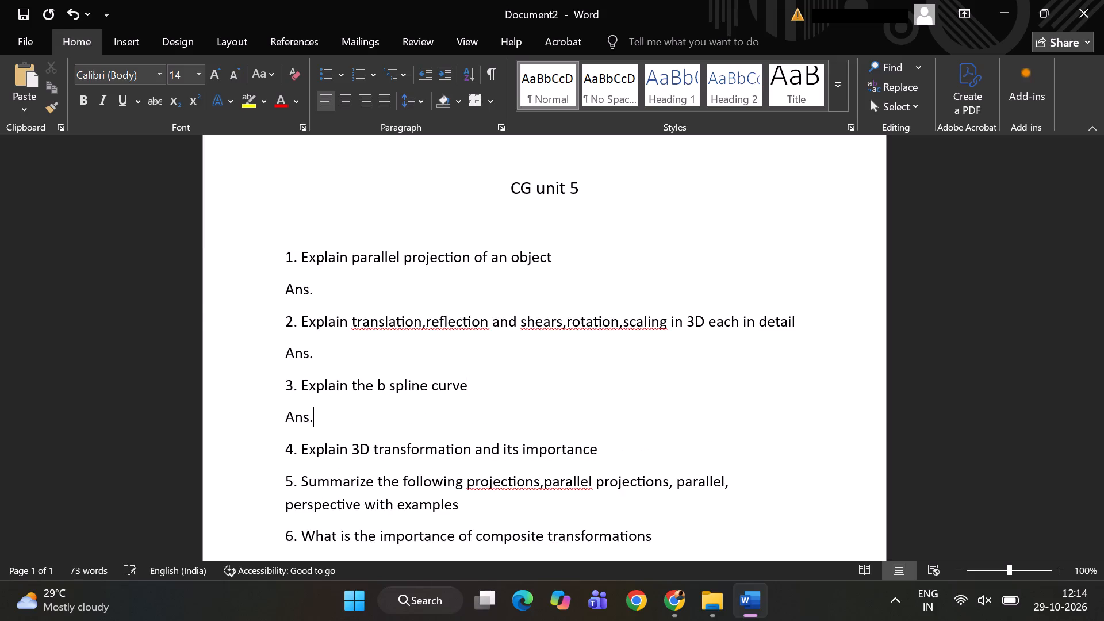
pyautogui.click(634, 442)
pyautogui.press('Return')
pyautogui.write('ans.')
# Add an "Ans." line beneath each of questions 5 to 8.
pyautogui.click(500, 541)
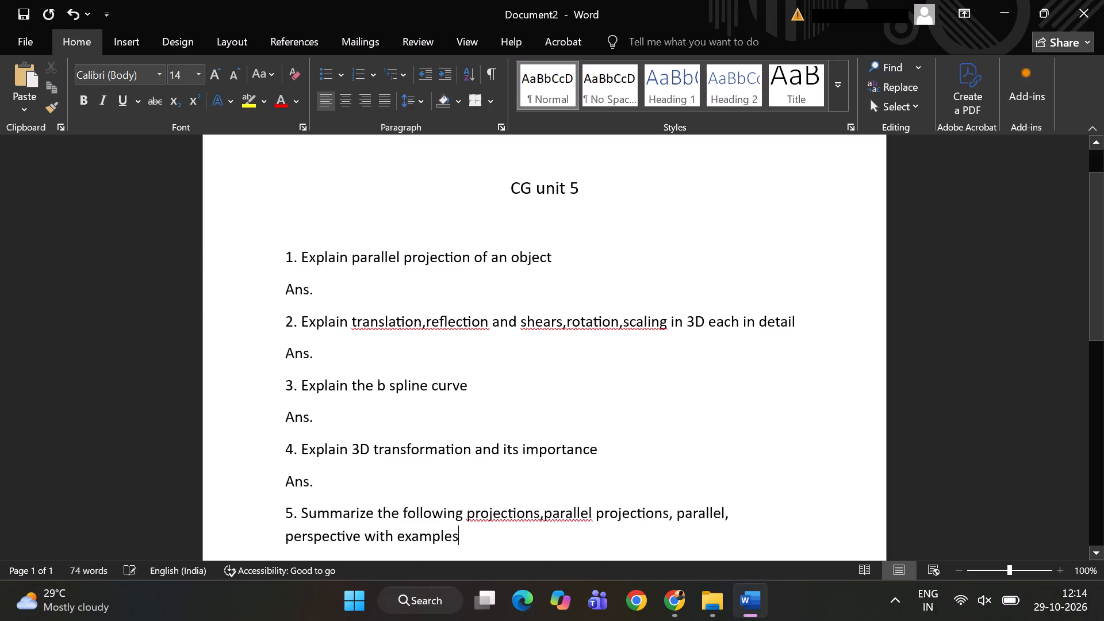
pyautogui.press('Return')
pyautogui.write('ans.')
pyautogui.scroll(-1, 500, 541)
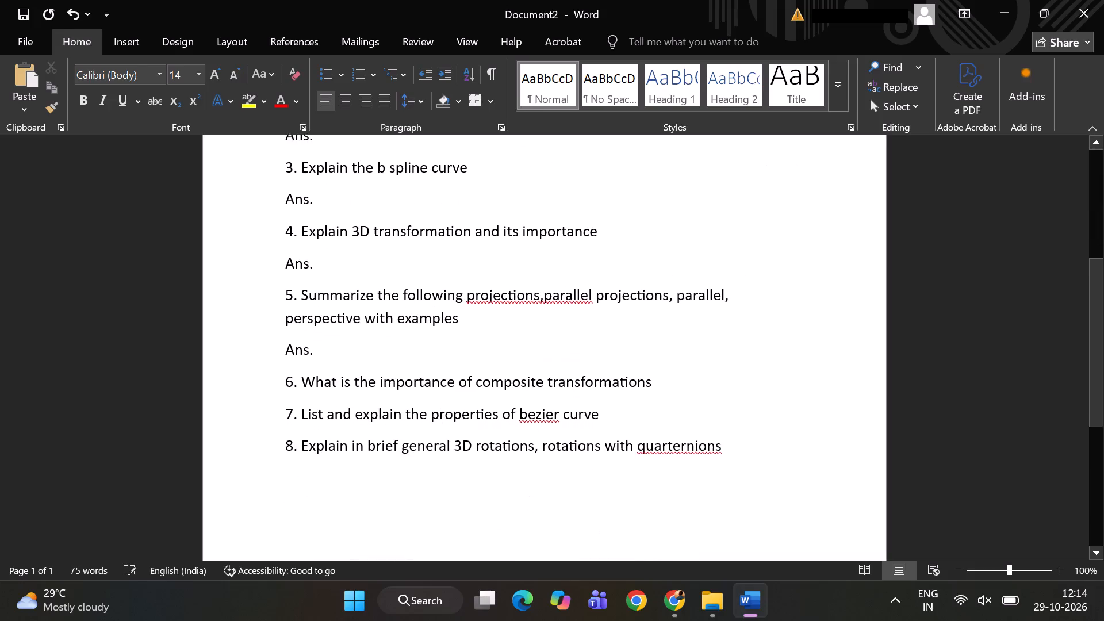
pyautogui.click(662, 386)
pyautogui.press('Return')
pyautogui.write('ans.')
pyautogui.click(618, 443)
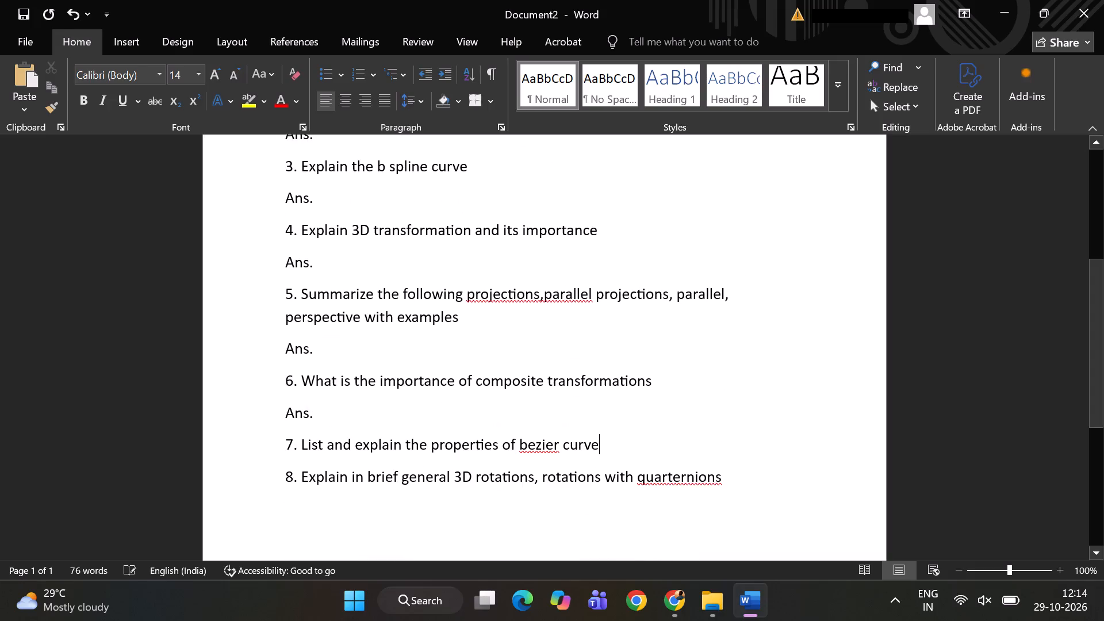
pyautogui.press('Return')
pyautogui.write('ans.')
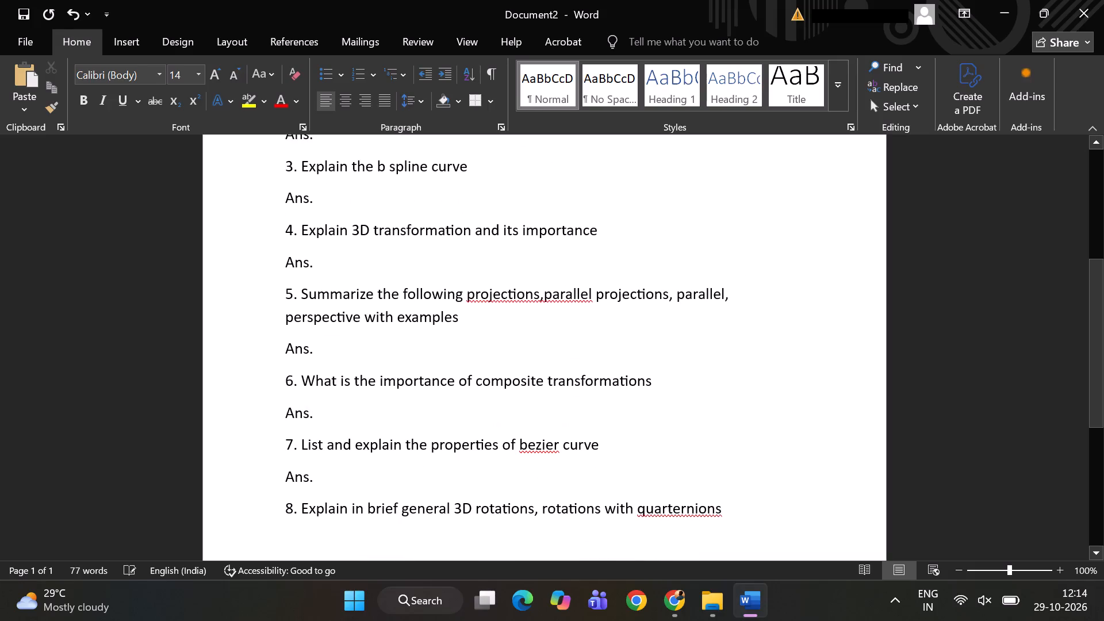
pyautogui.click(739, 516)
pyautogui.press('Return')
pyautogui.write('ans.')
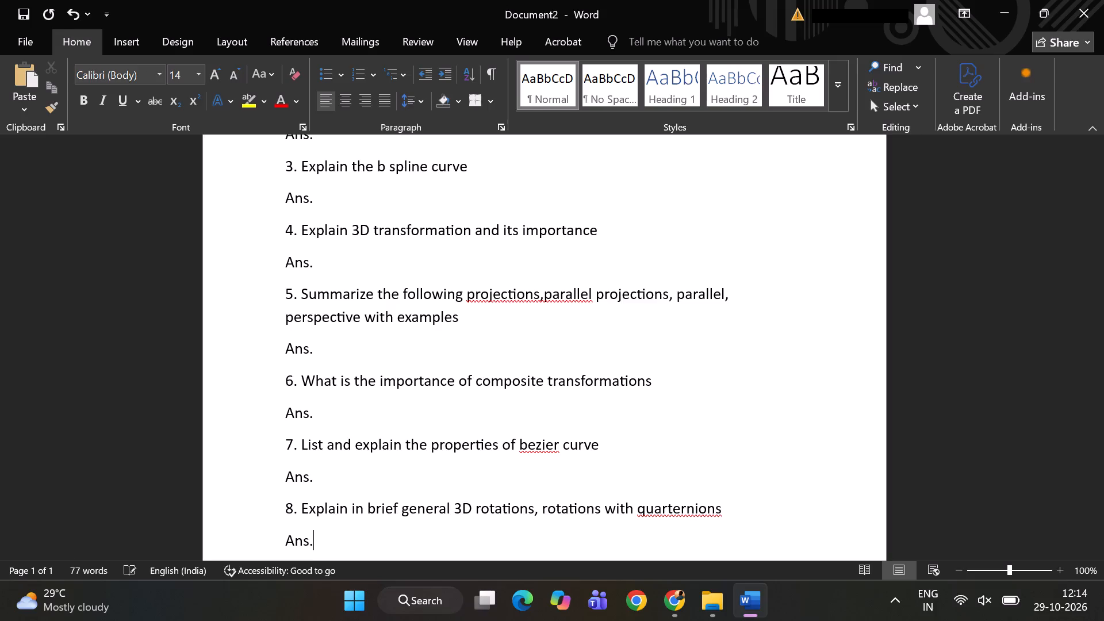
pyautogui.scroll(-4, 720, 401)
pyautogui.scroll(5, 720, 401)
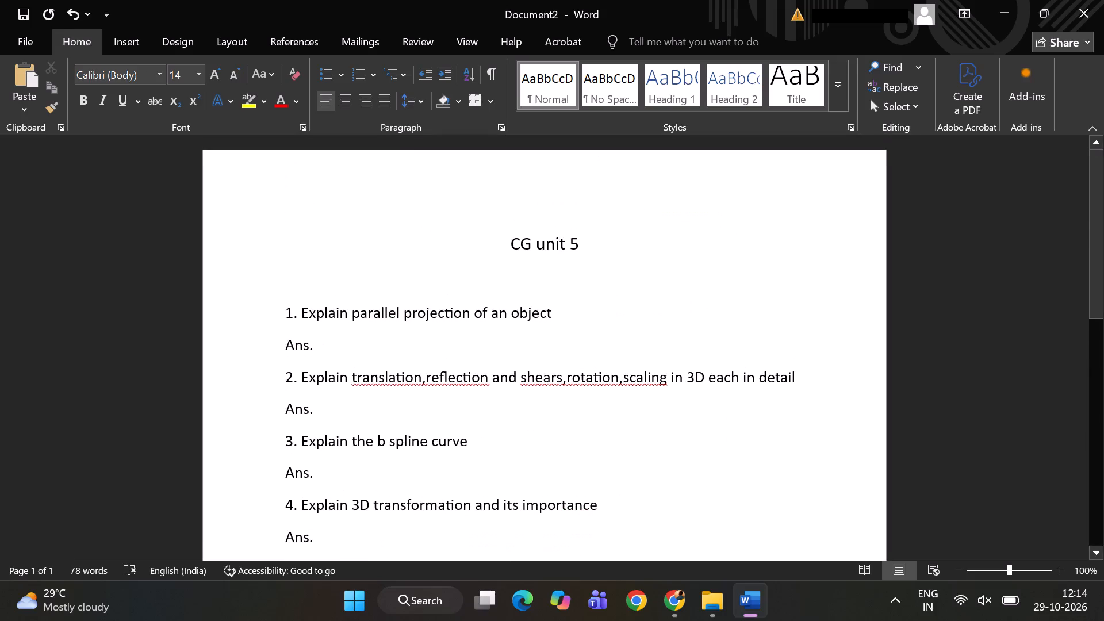
# Save the question document on the Desktop under the name "CG unit 5".
pyautogui.click(345, 347)
pyautogui.scroll(-5, 345, 347)
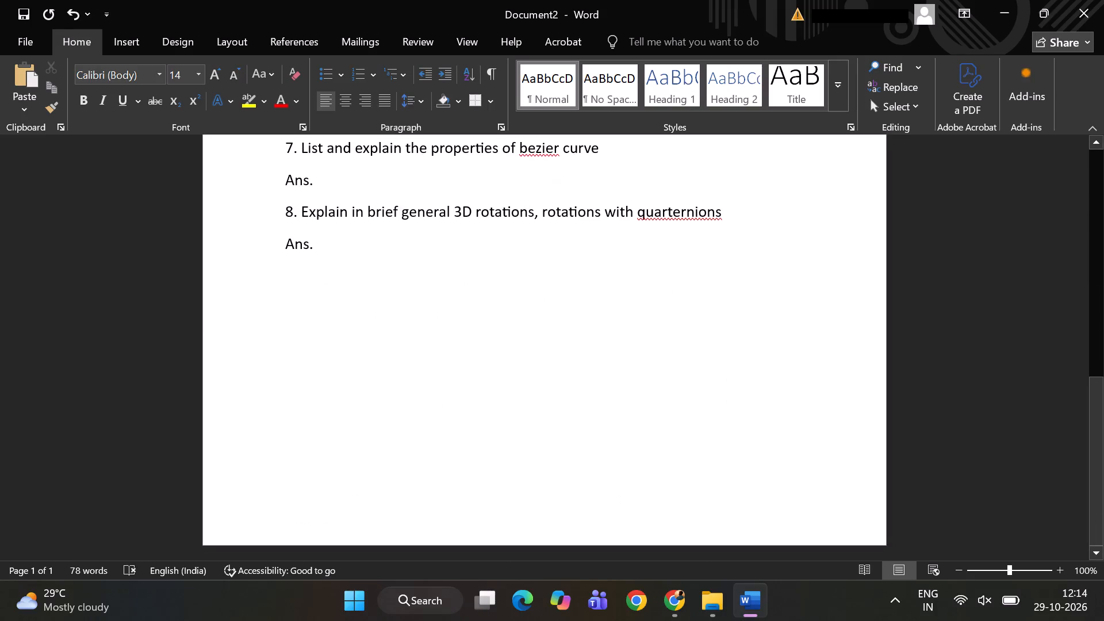
pyautogui.scroll(4, 345, 347)
pyautogui.scroll(-3, 345, 347)
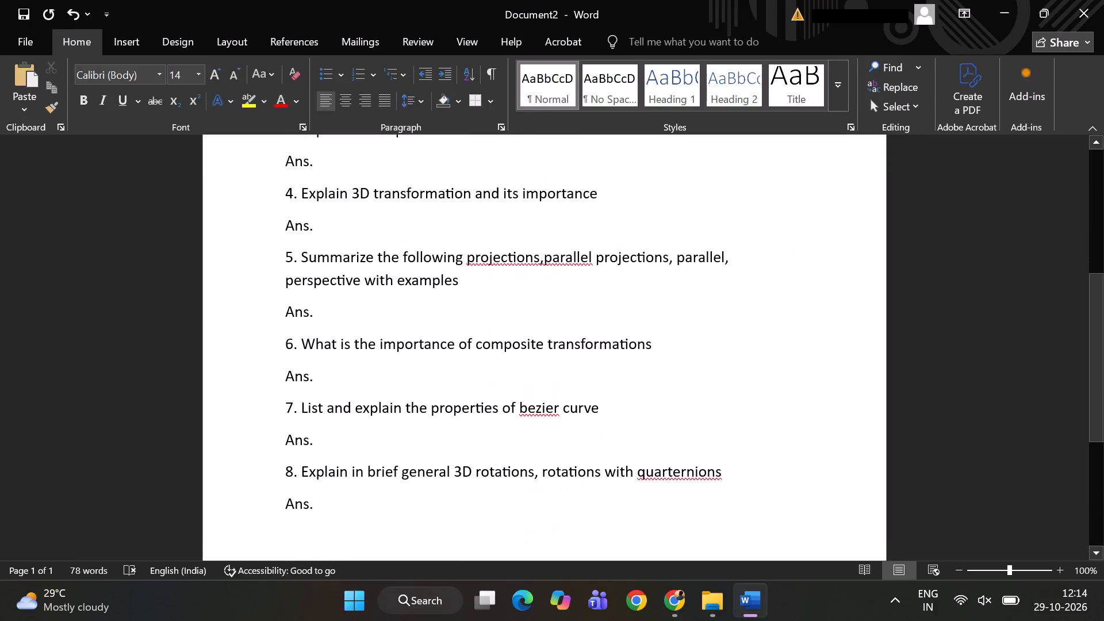
pyautogui.hotkey('ctrl', 's')
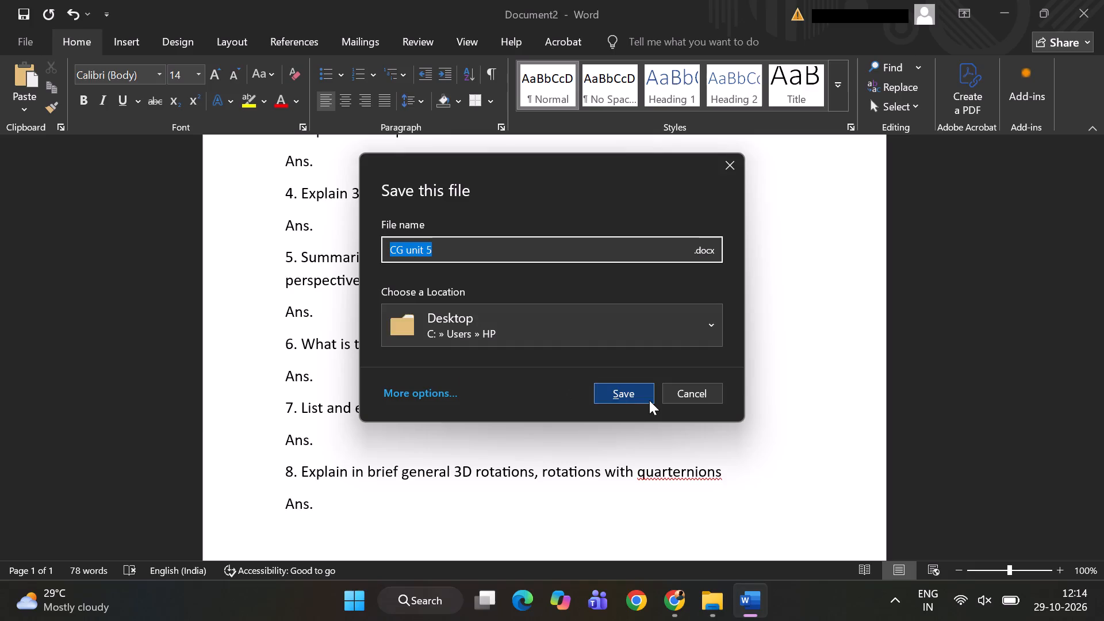
pyautogui.click(644, 396)
# Close the document in Word and move the desktop files "CG unit 5" and "Cg unit 1" into the "7 sem" folder.
pyautogui.click(1000, 0)
pyautogui.click(1000, 0)
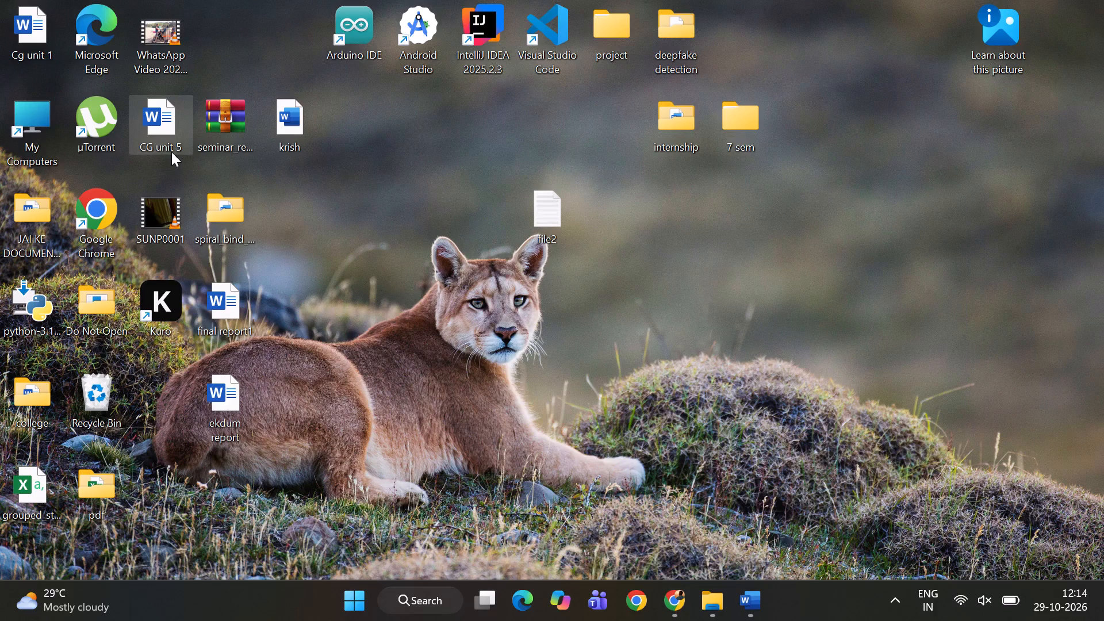
pyautogui.moveTo(171, 152); pyautogui.dragTo(748, 188)
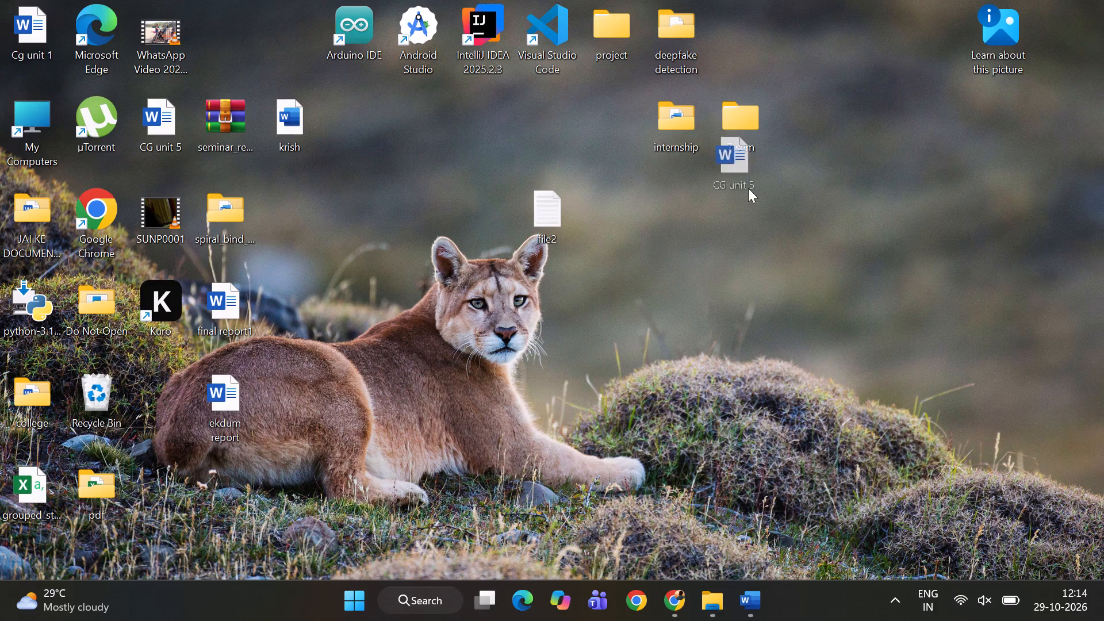
pyautogui.moveTo(748, 188); pyautogui.dragTo(752, 142)
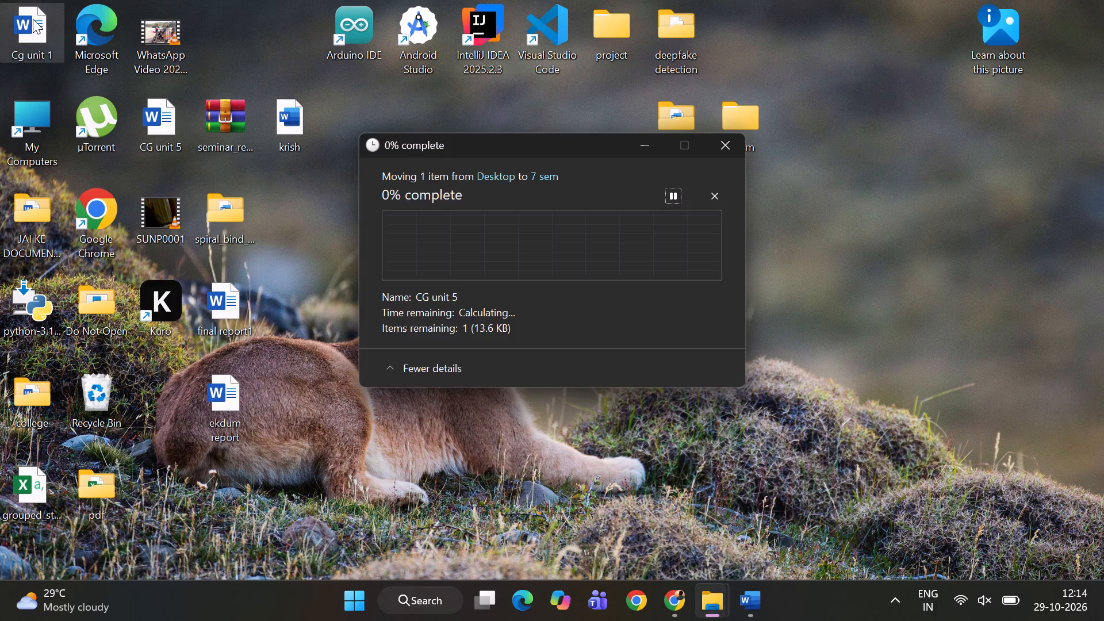
pyautogui.click(743, 602)
pyautogui.click(1103, 3)
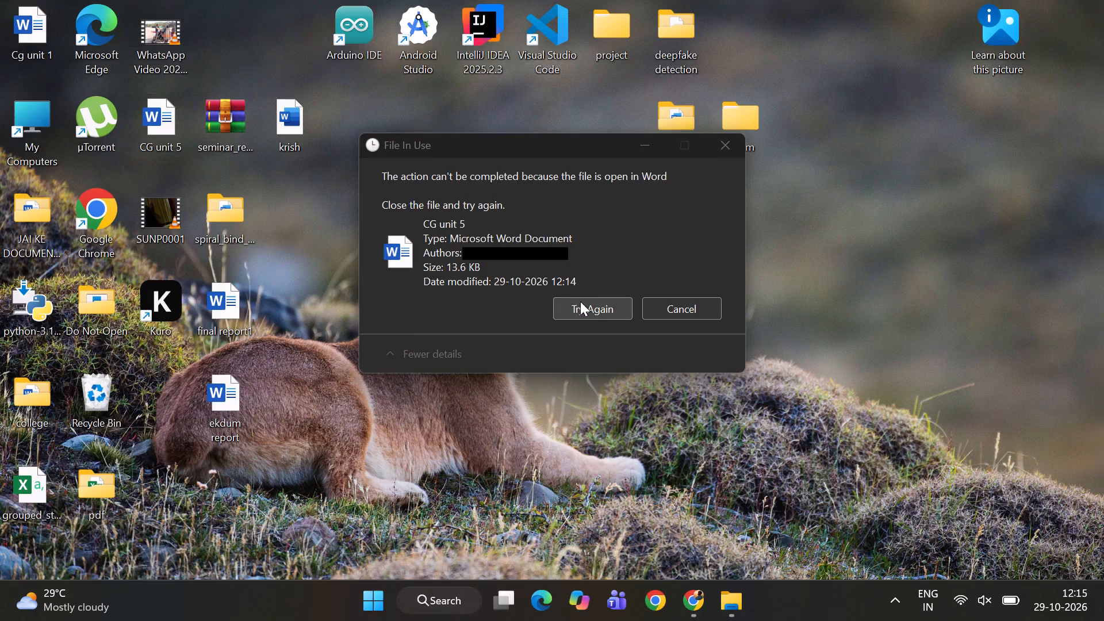
pyautogui.click(580, 301)
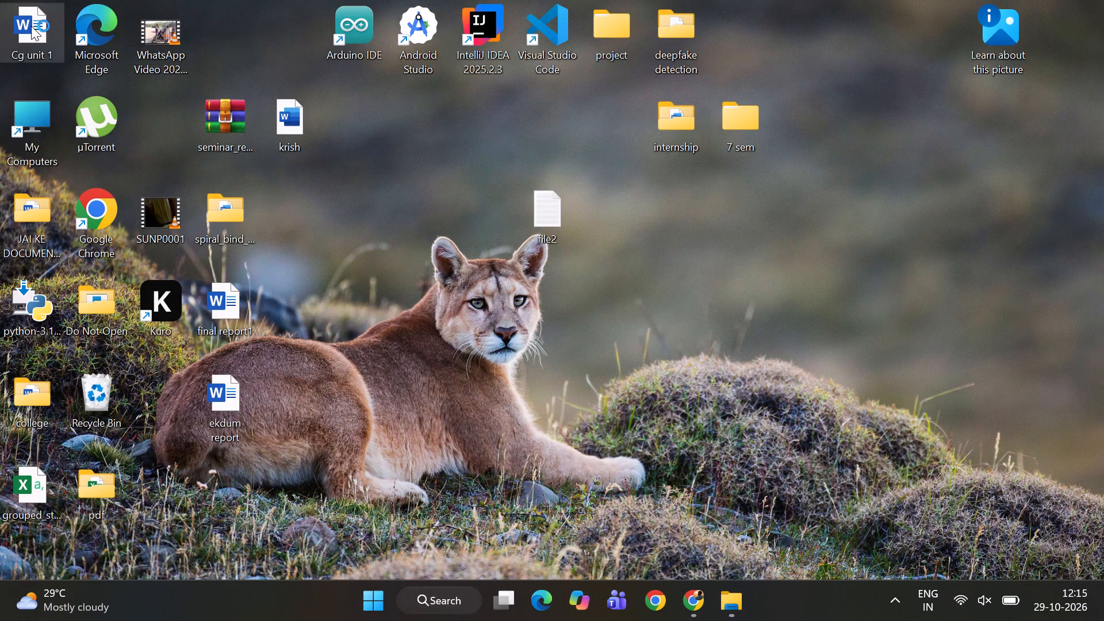
pyautogui.moveTo(31, 26); pyautogui.dragTo(753, 105)
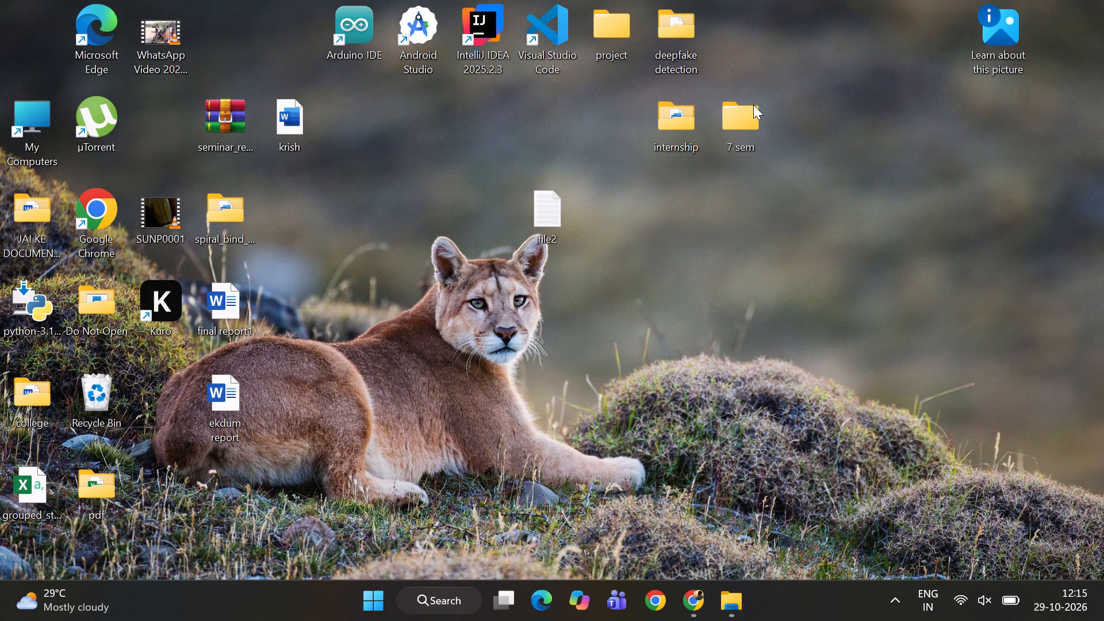
# Create a new folder inside "7 sem" and try to name it "CG", without merging it into the existing "cg" folder.
pyautogui.doubleClick(746, 123)
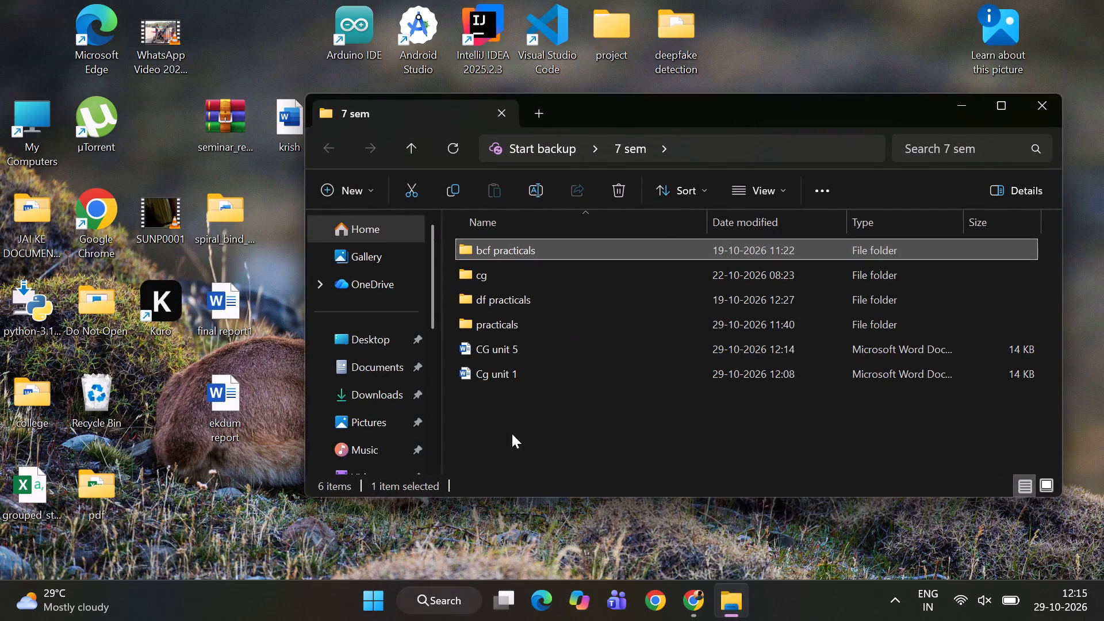
pyautogui.rightClick(537, 424)
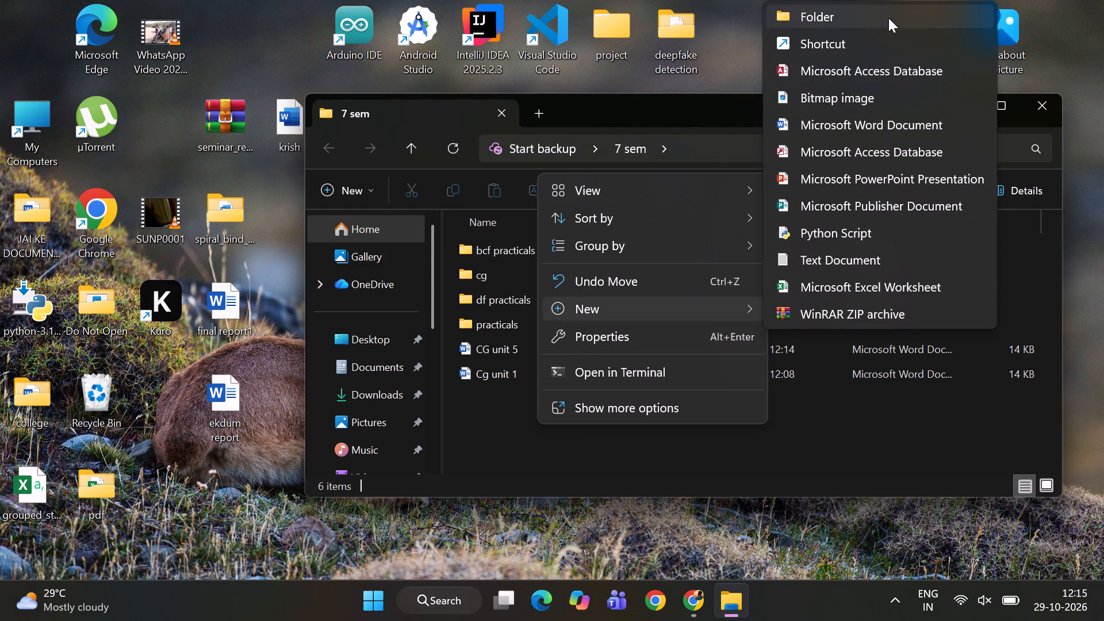
pyautogui.click(884, 14)
pyautogui.press('BackSpace')
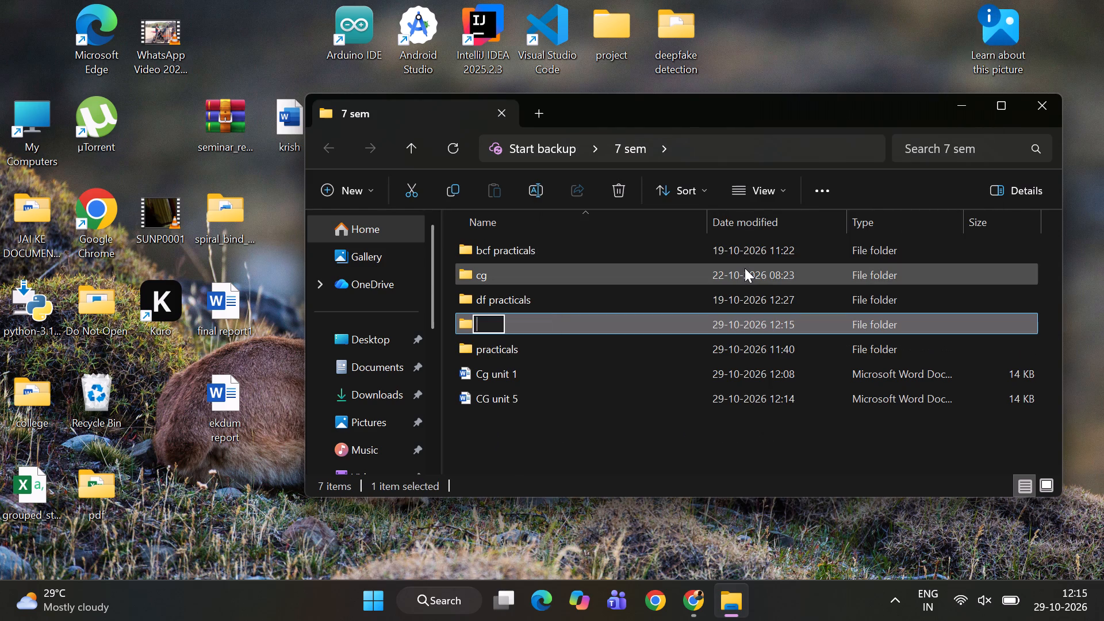
pyautogui.write('cg')
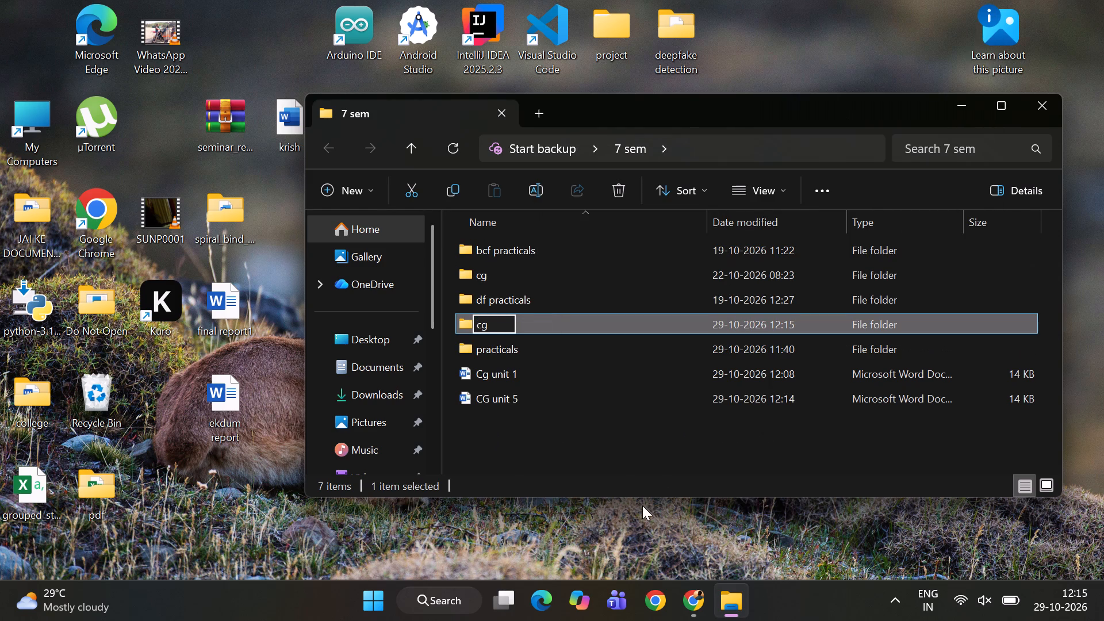
pyautogui.press('BackSpace')
pyautogui.press('BackSpace')
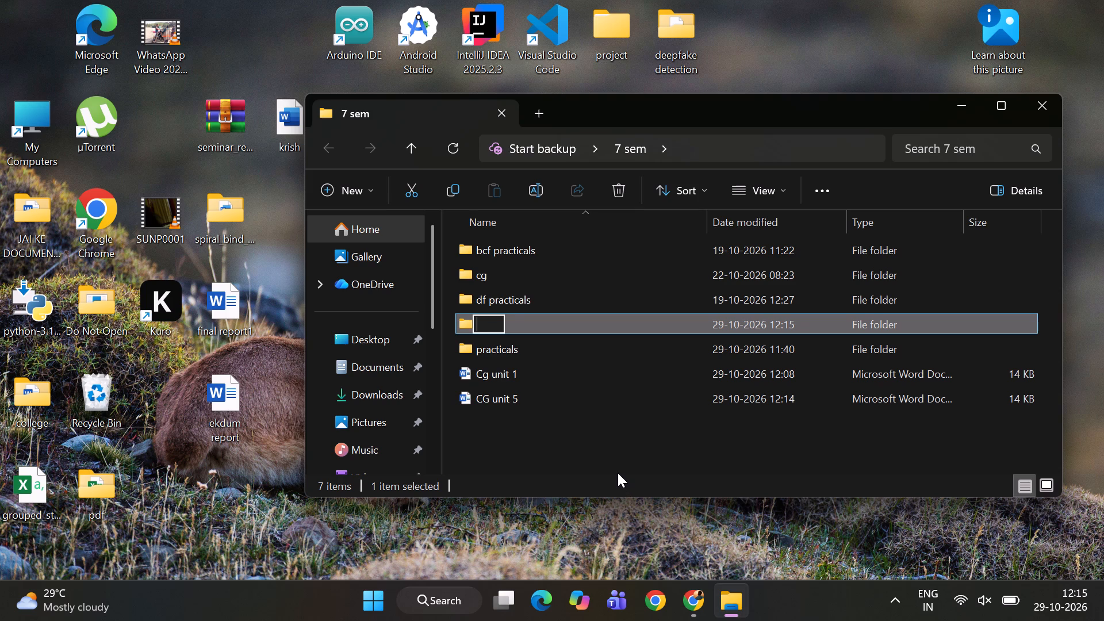
pyautogui.write('CG')
pyautogui.click(618, 473)
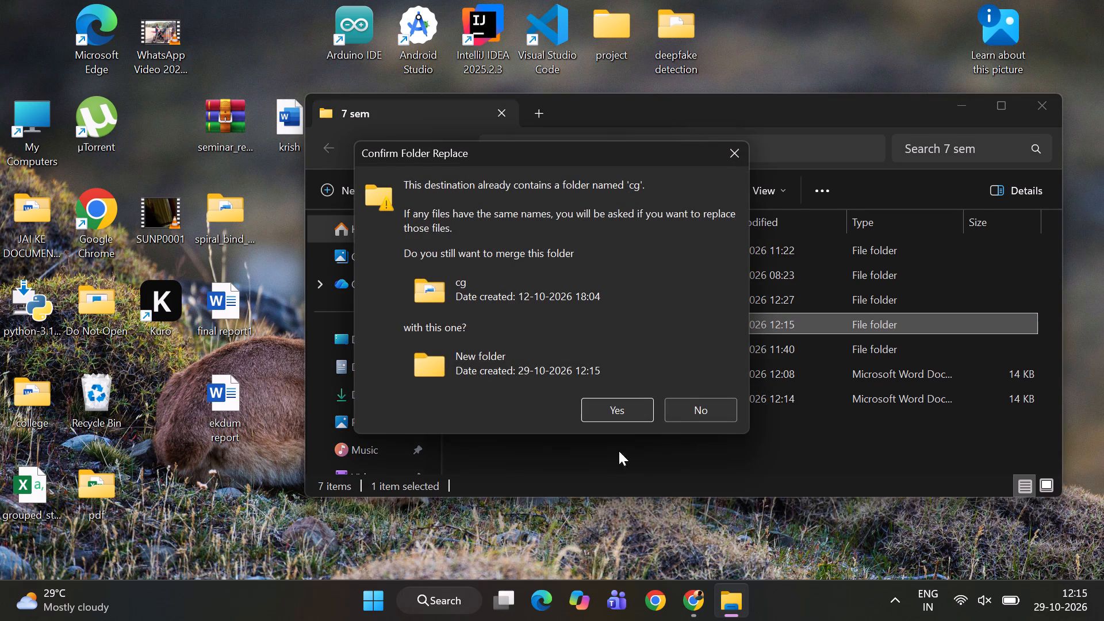
pyautogui.click(730, 156)
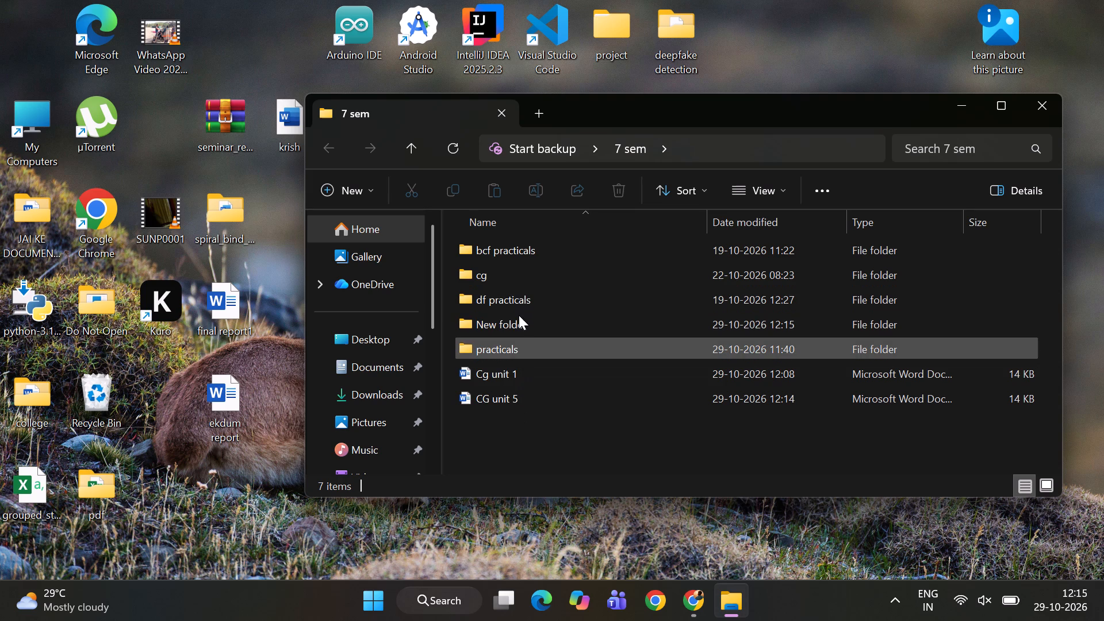
# Move the "df practicals", "bcf practicals" and "cg" folders into the "practicals" folder.
pyautogui.moveTo(522, 296); pyautogui.dragTo(516, 340)
pyautogui.moveTo(513, 272); pyautogui.dragTo(512, 319)
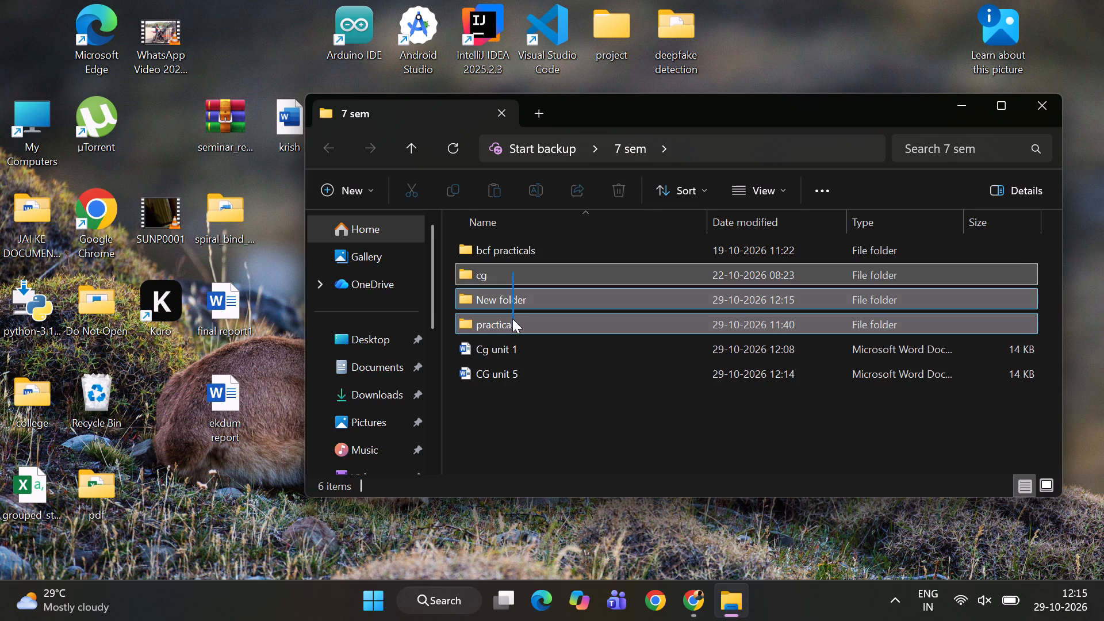
pyautogui.moveTo(512, 319); pyautogui.dragTo(512, 319)
pyautogui.click(510, 275)
pyautogui.click(510, 275)
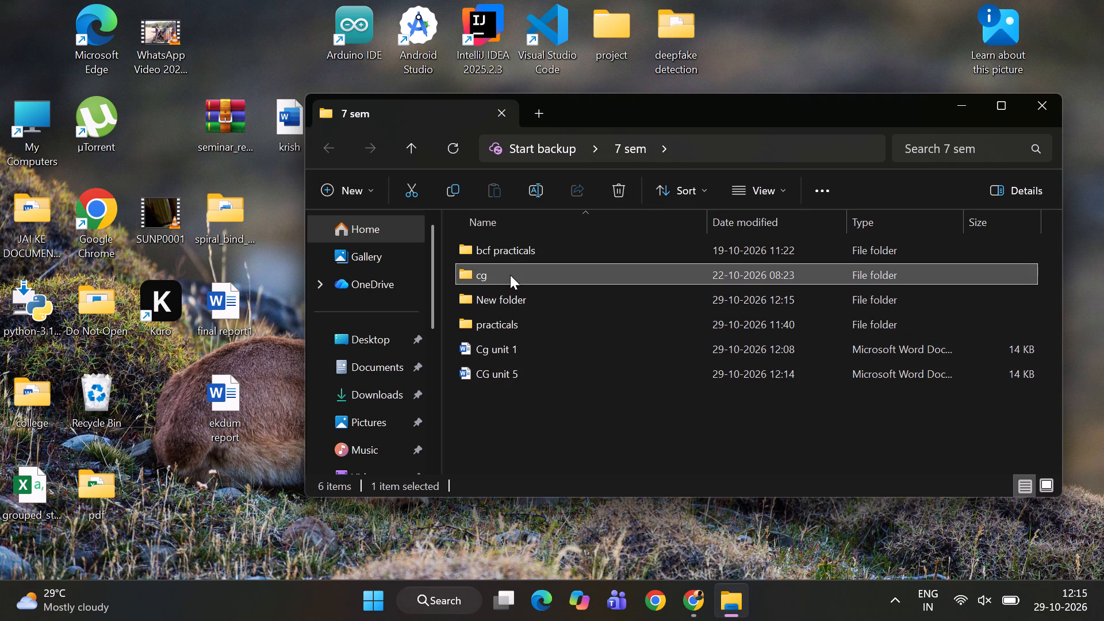
pyautogui.click(510, 275)
pyautogui.moveTo(526, 244); pyautogui.dragTo(532, 315)
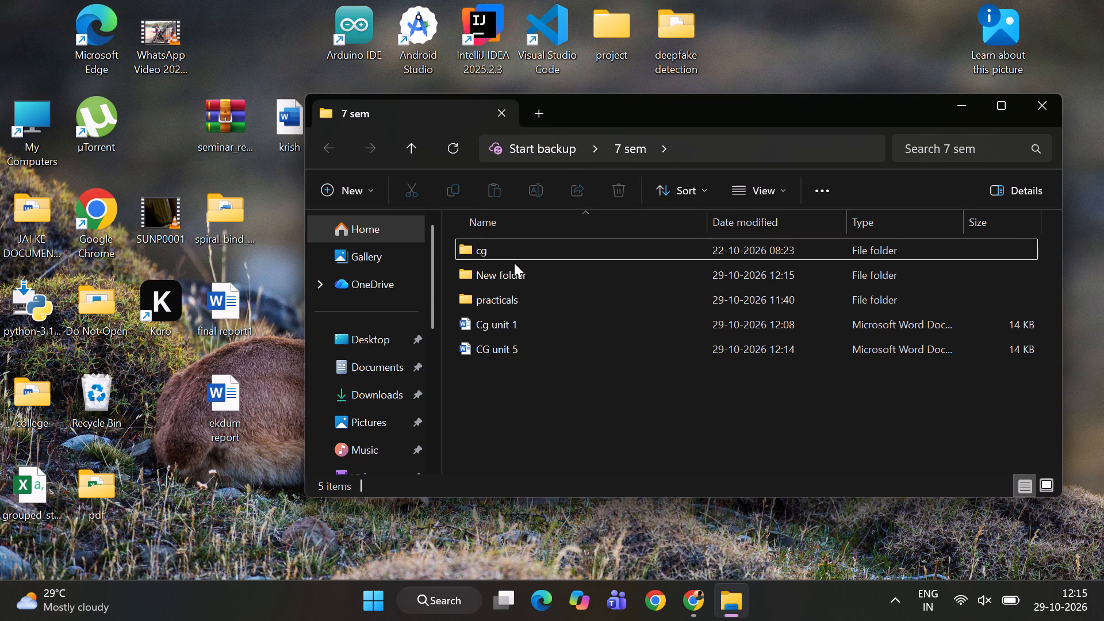
pyautogui.click(510, 252)
pyautogui.moveTo(510, 252); pyautogui.dragTo(515, 254)
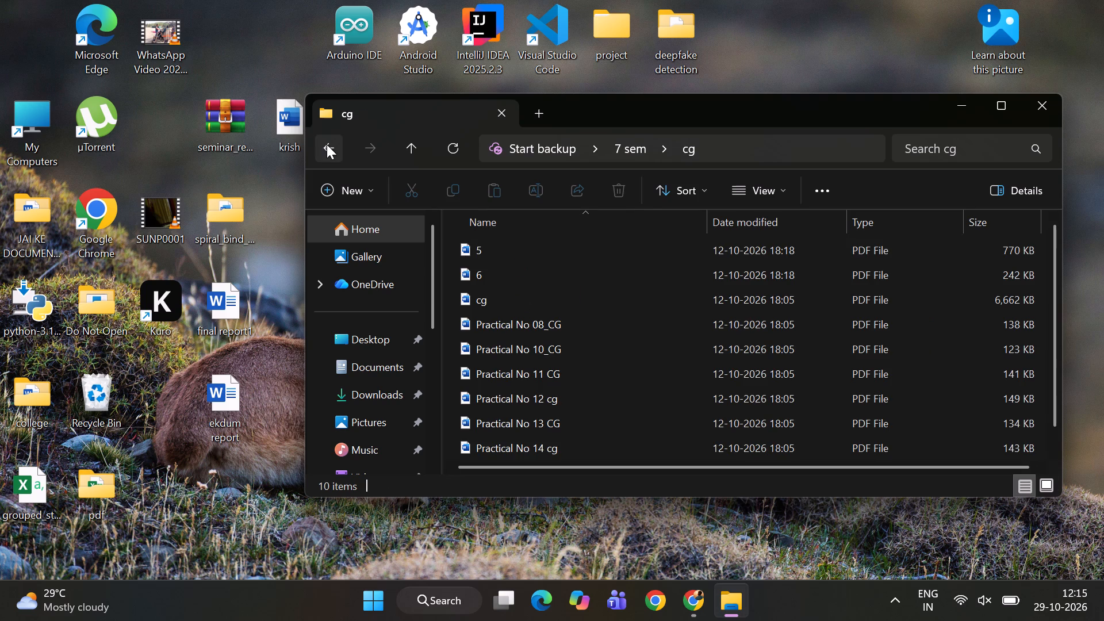
pyautogui.click(327, 144)
pyautogui.moveTo(504, 246); pyautogui.dragTo(528, 296)
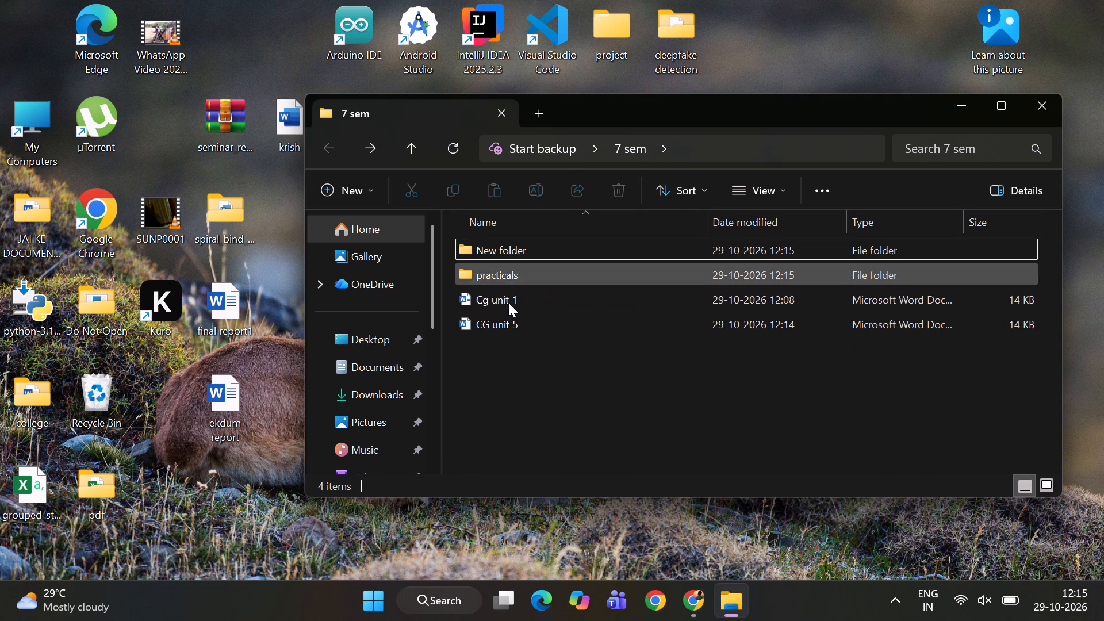
# Move "Cg unit 1" and "CG unit 5" into "New folder" and close the "7 sem" window.
pyautogui.moveTo(508, 302); pyautogui.dragTo(519, 253)
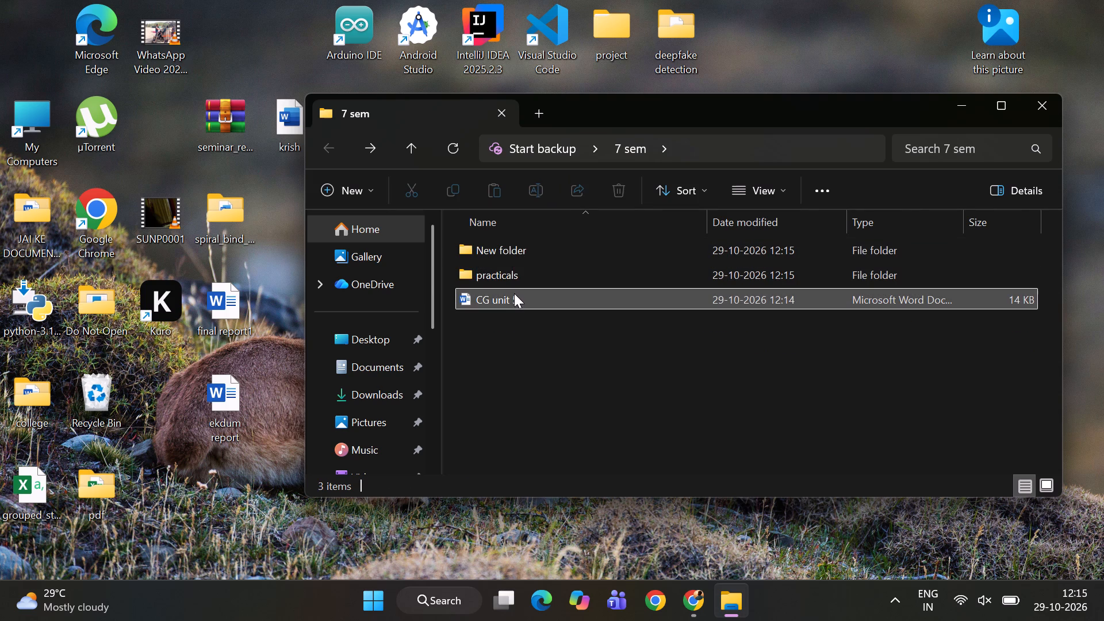
pyautogui.moveTo(514, 293); pyautogui.dragTo(524, 256)
pyautogui.click(524, 256)
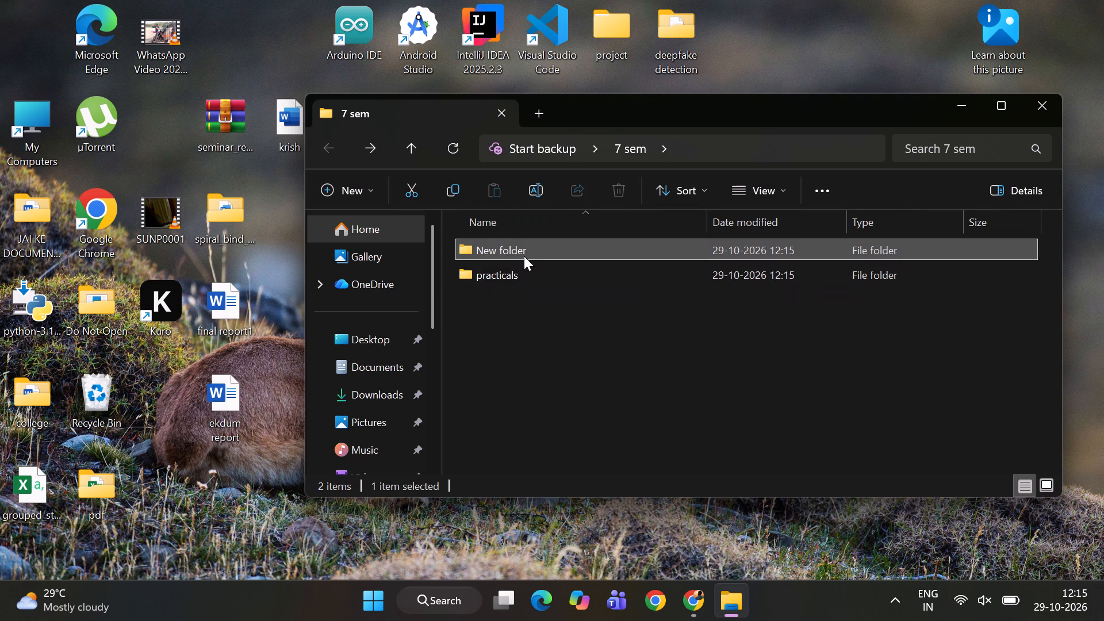
pyautogui.click(1045, 102)
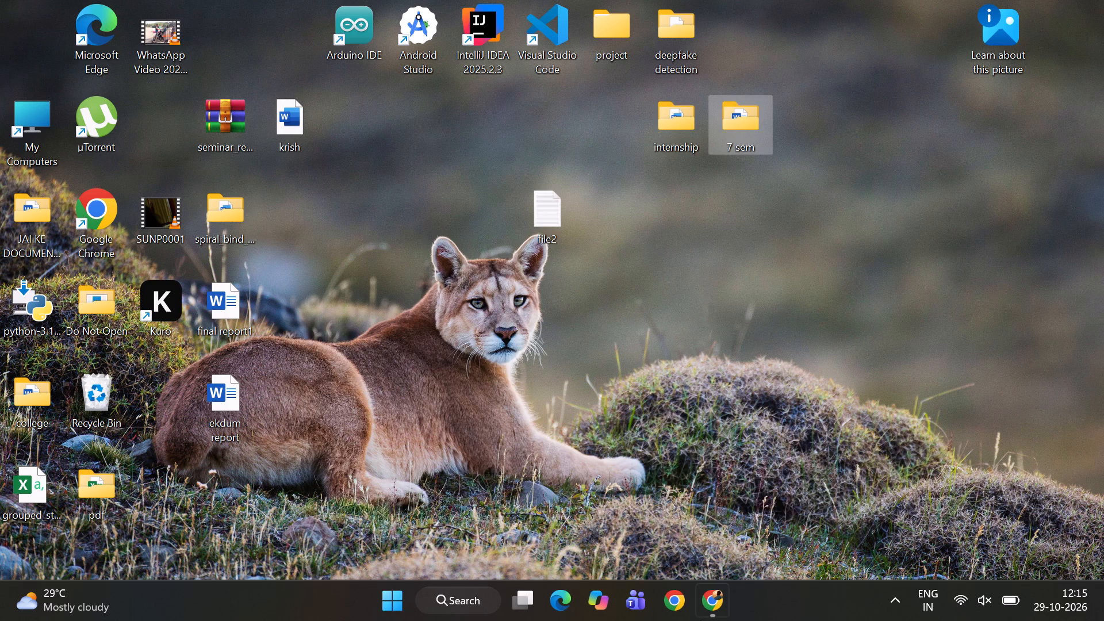
# Switch to Speechnotes in Chrome and clear all the old questions from the note.
pyautogui.click(695, 615)
pyautogui.click(718, 282)
pyautogui.press('BackSpace')
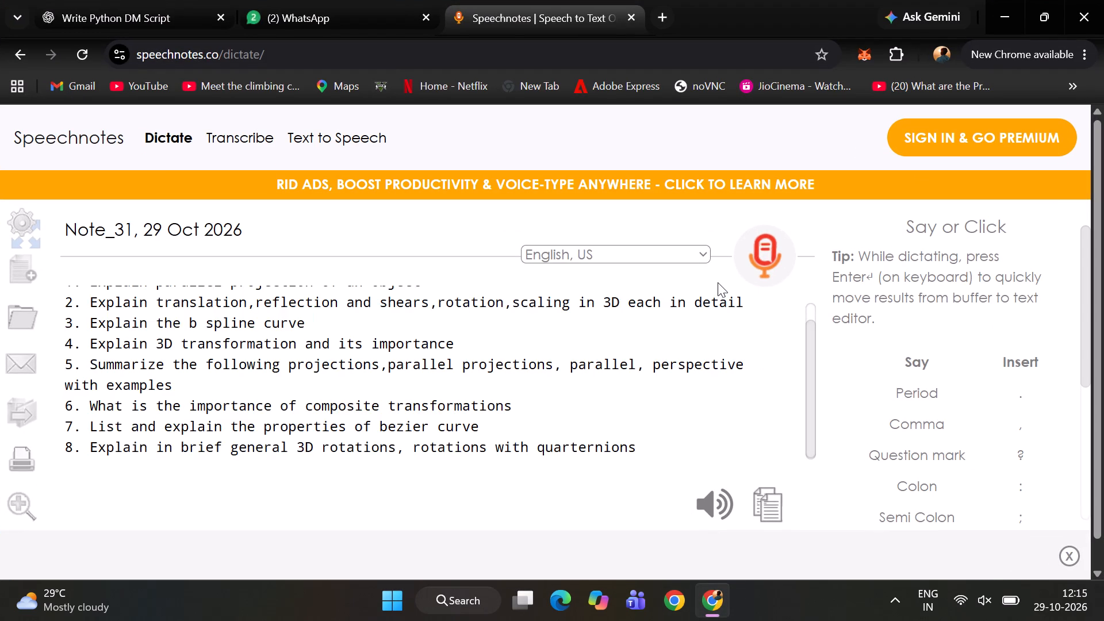
pyautogui.click(474, 398)
pyautogui.hotkey('ctrl', 'a')
pyautogui.press('BackSpace')
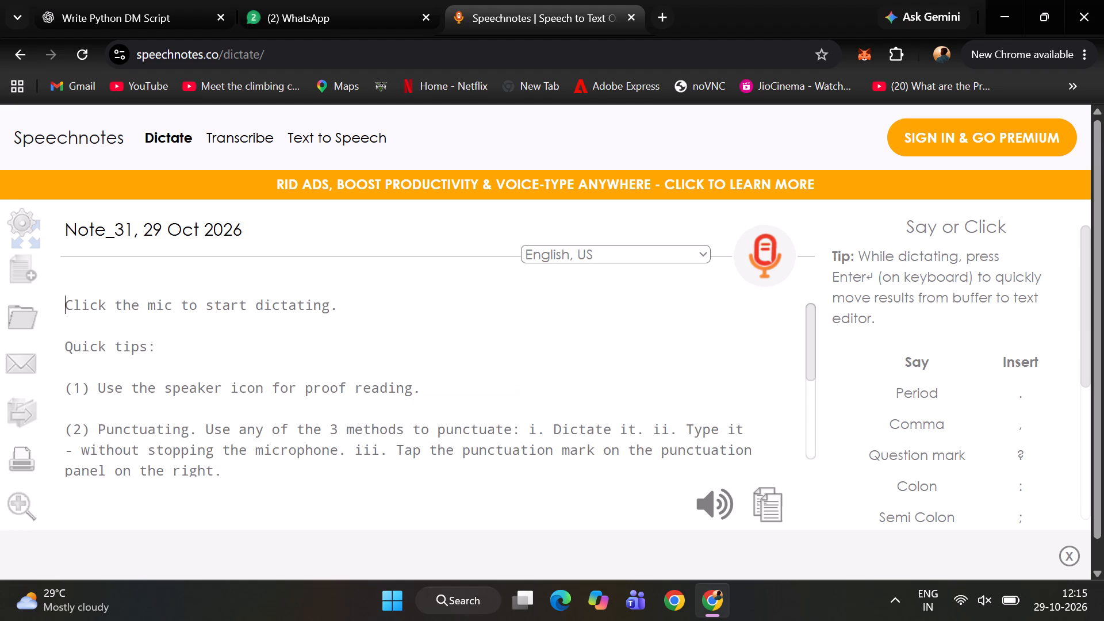
# Copy the blank numbered list 1 to 9 from Notepad and paste it into the empty Speechnotes note.
pyautogui.click(467, 608)
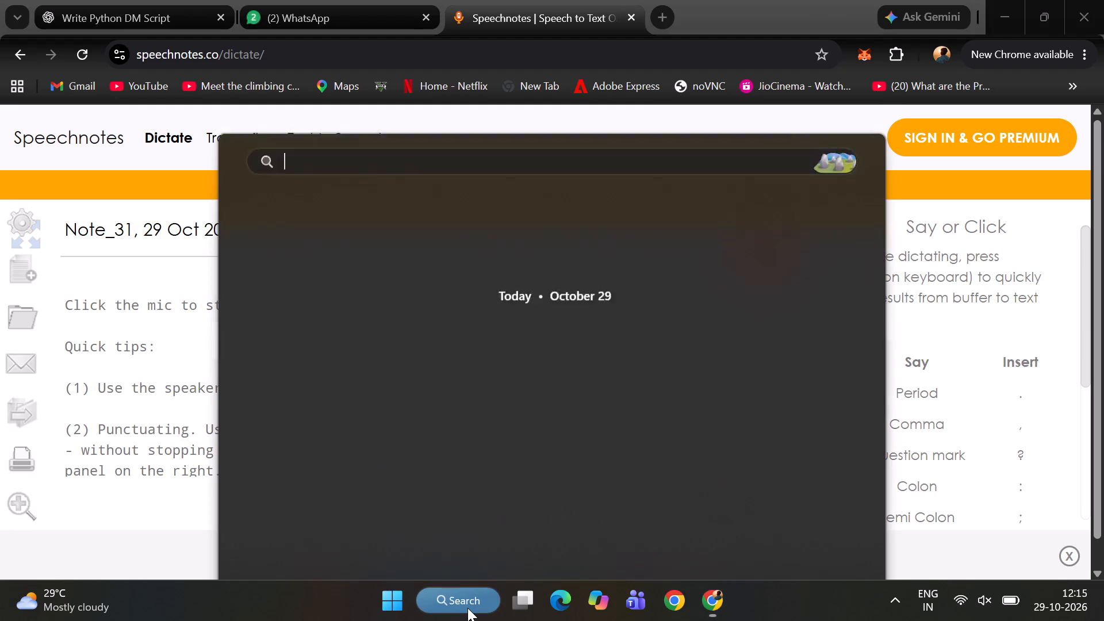
pyautogui.write('NO')
pyautogui.press('Return')
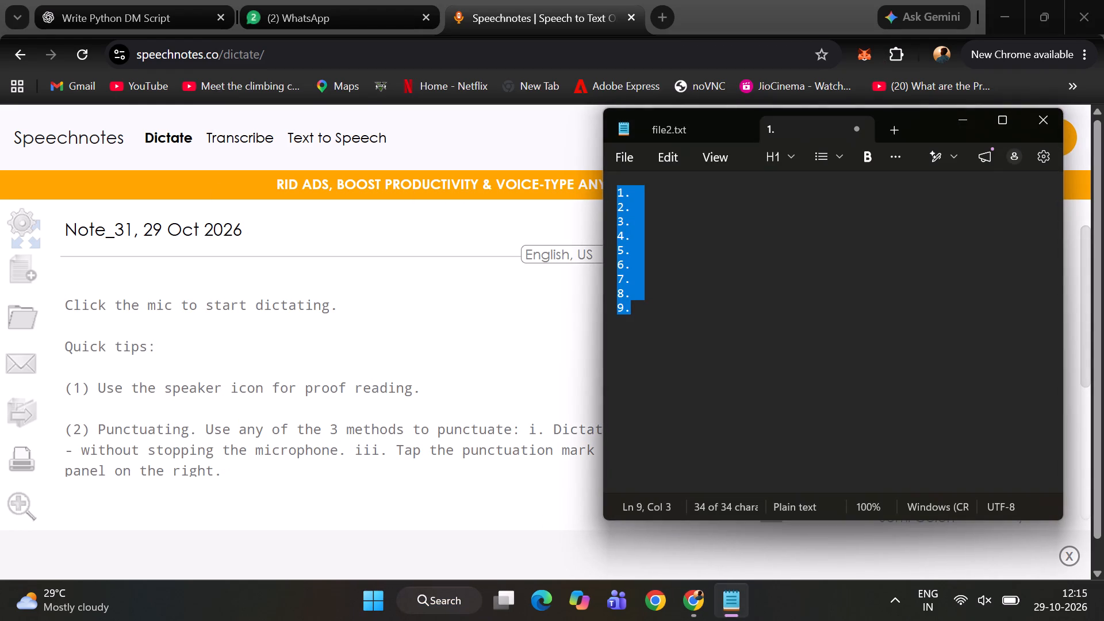
pyautogui.hotkey('ctrl', 'c')
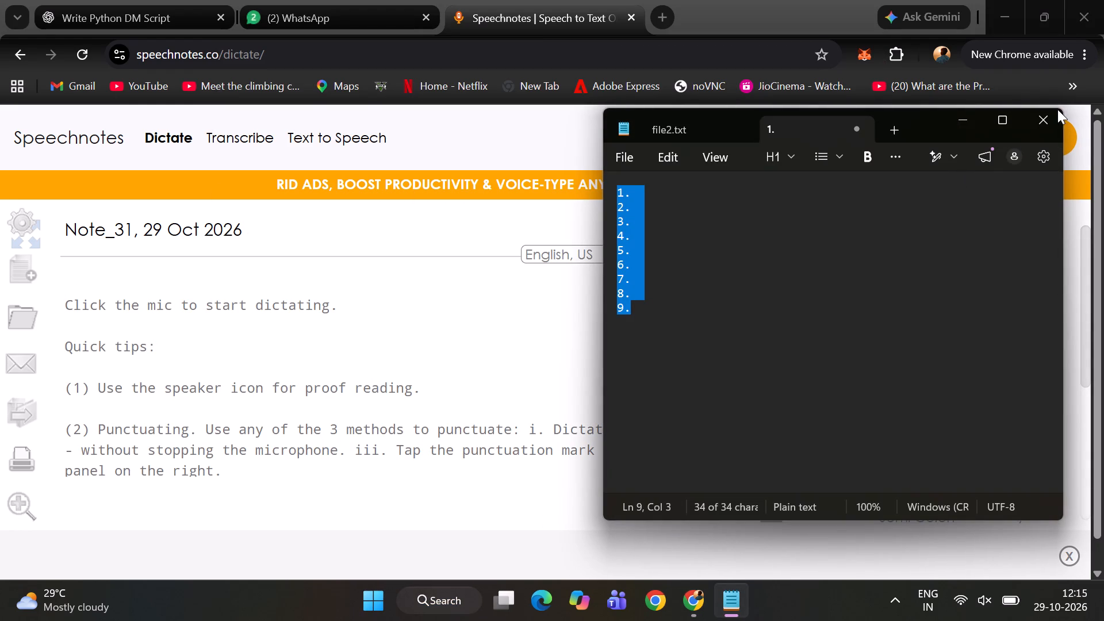
pyautogui.click(1058, 109)
pyautogui.click(345, 390)
pyautogui.hotkey('ctrl', 'v')
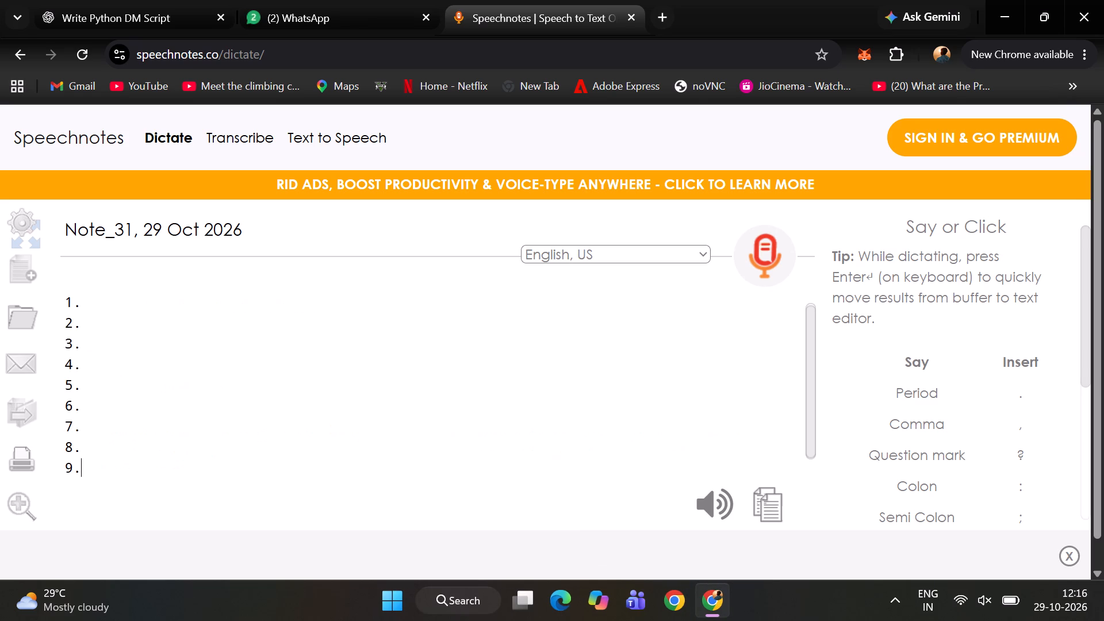
# Dictate questions 1-3: "Explain in brief about classification of visible surface detection algorithms", "Describe animation sequences with the help of various steps", "Explain back face detection method".
pyautogui.scroll(2, 345, 390)
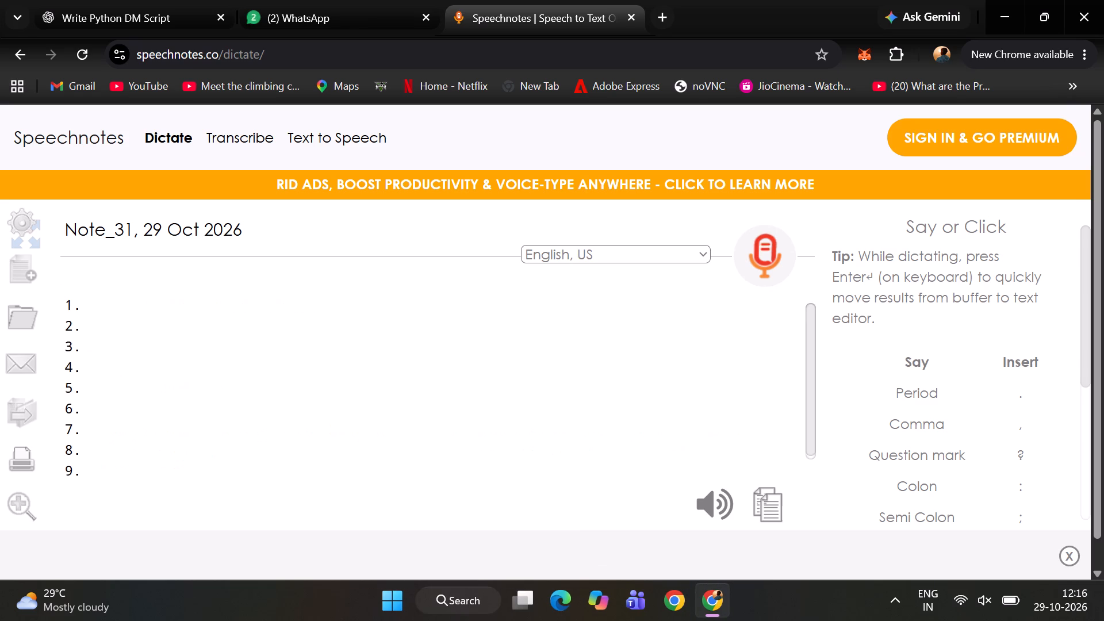
pyautogui.click(97, 308)
pyautogui.click(764, 251)
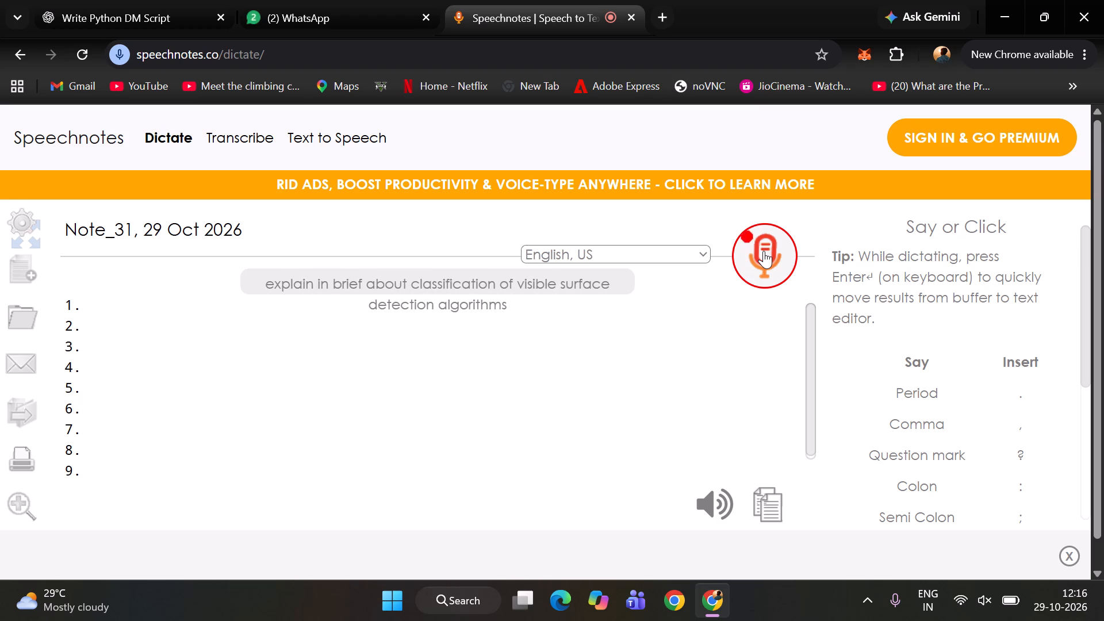
pyautogui.click(94, 324)
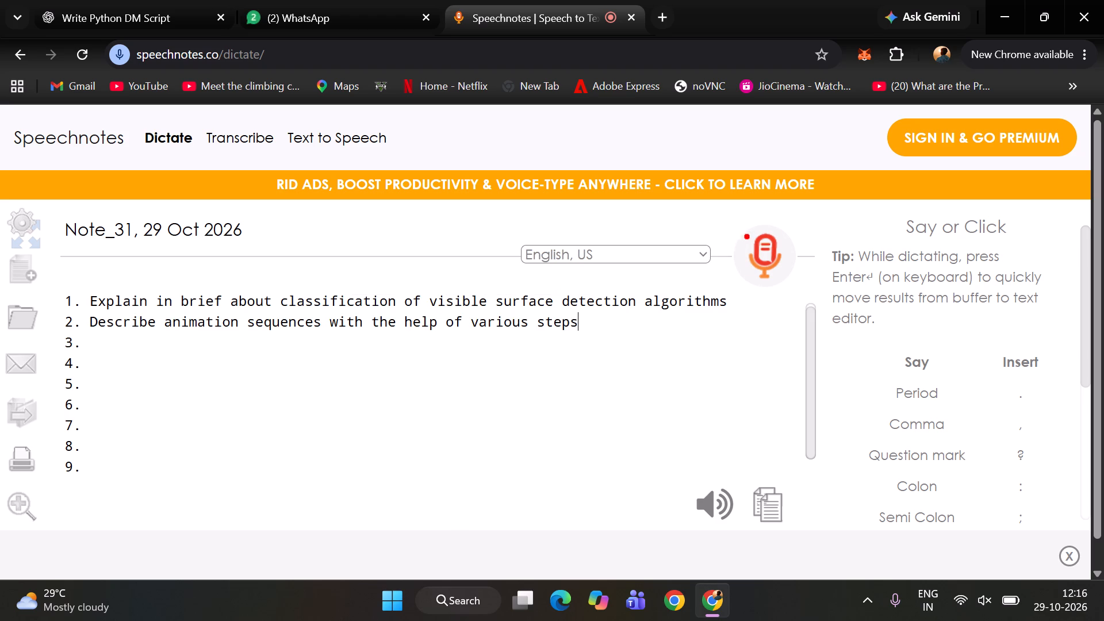
pyautogui.click(94, 354)
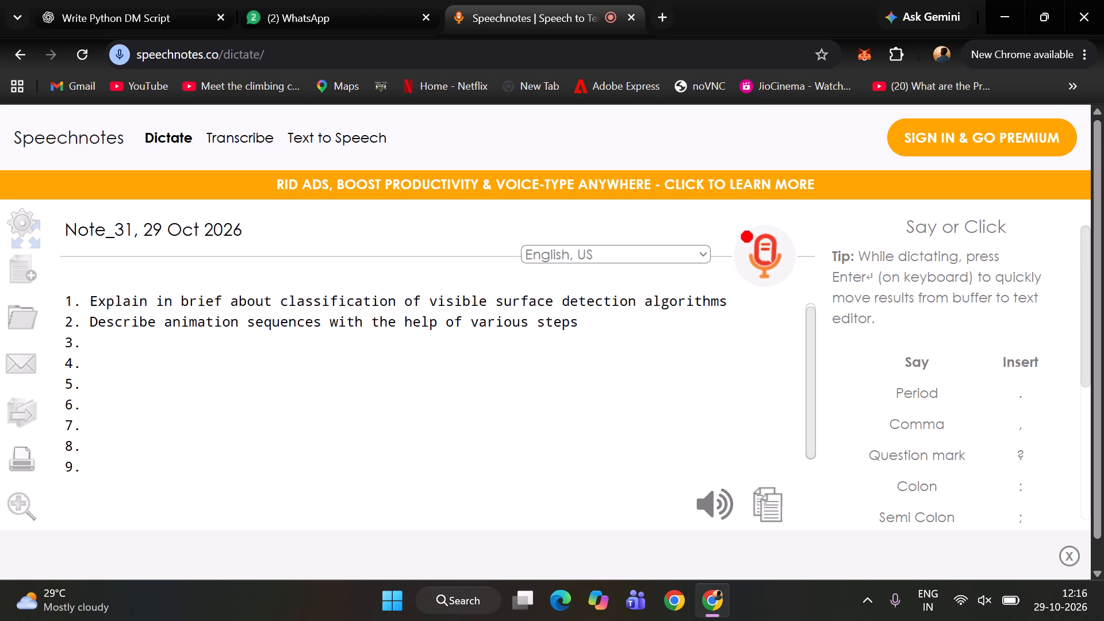
pyautogui.click(90, 346)
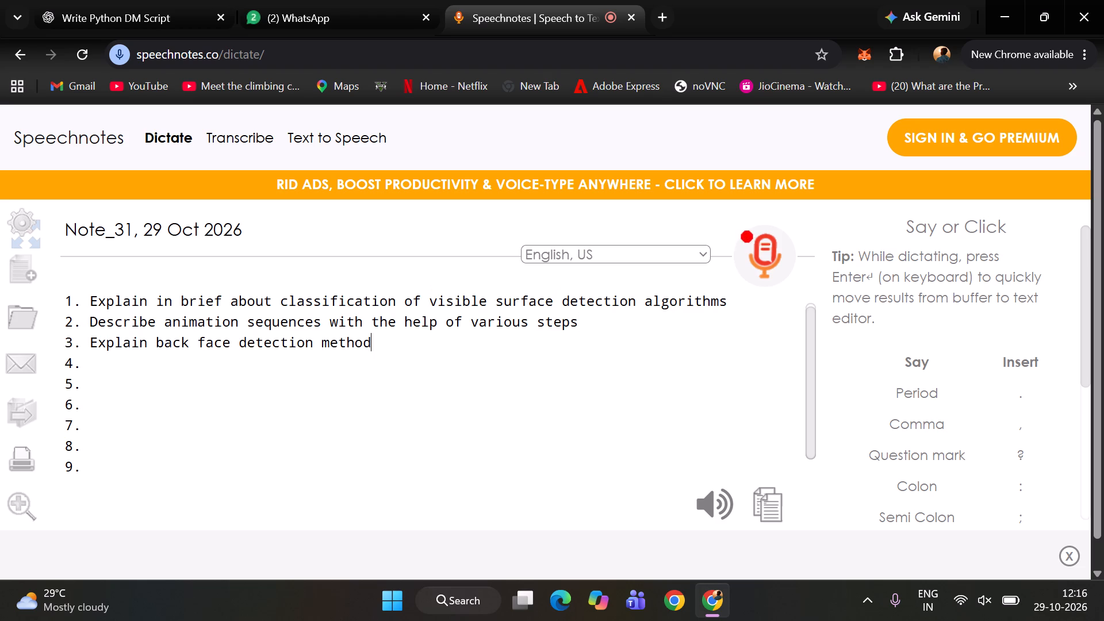
# Dictate questions 4-6: "What is animation languages explain various types", "Explain animation sequences with the help of various steps", "Explain death of method in detail".
pyautogui.click(90, 366)
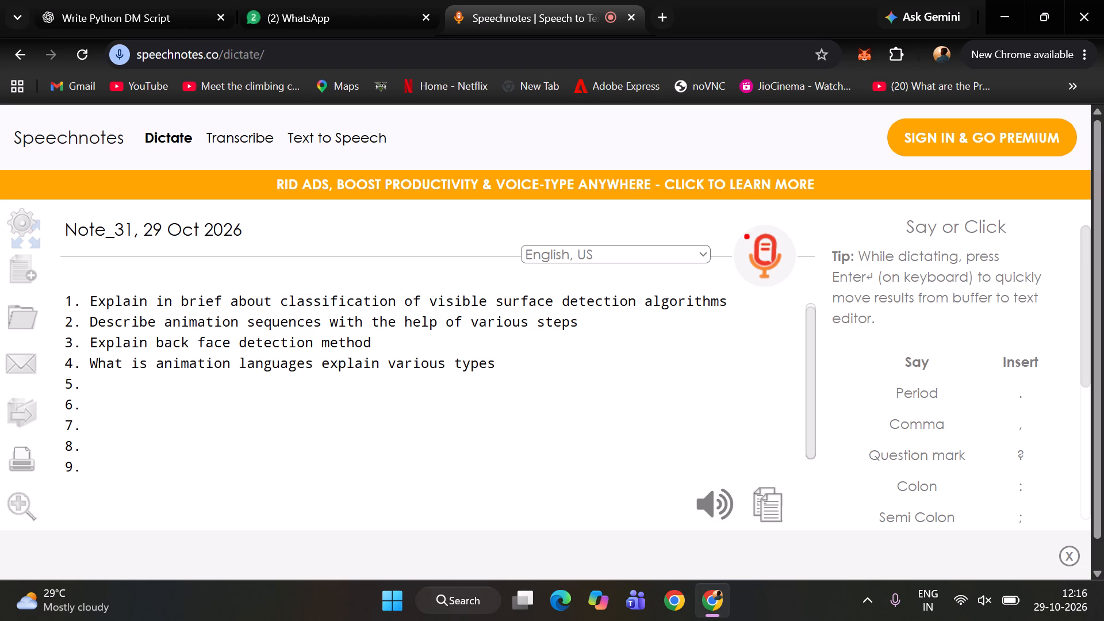
pyautogui.click(95, 379)
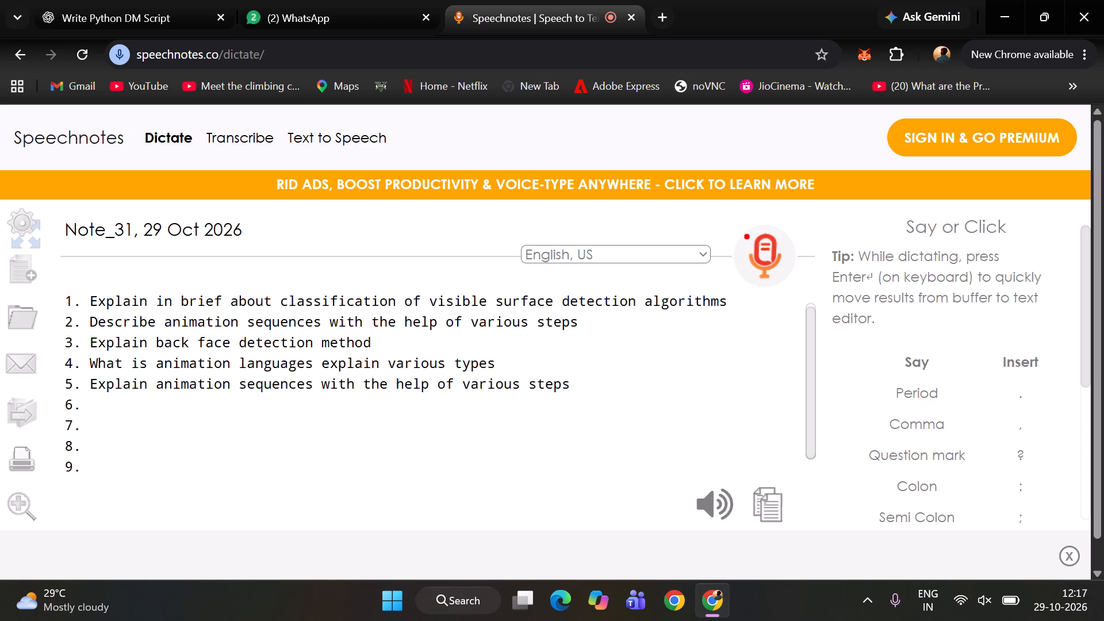
pyautogui.click(168, 418)
pyautogui.click(143, 404)
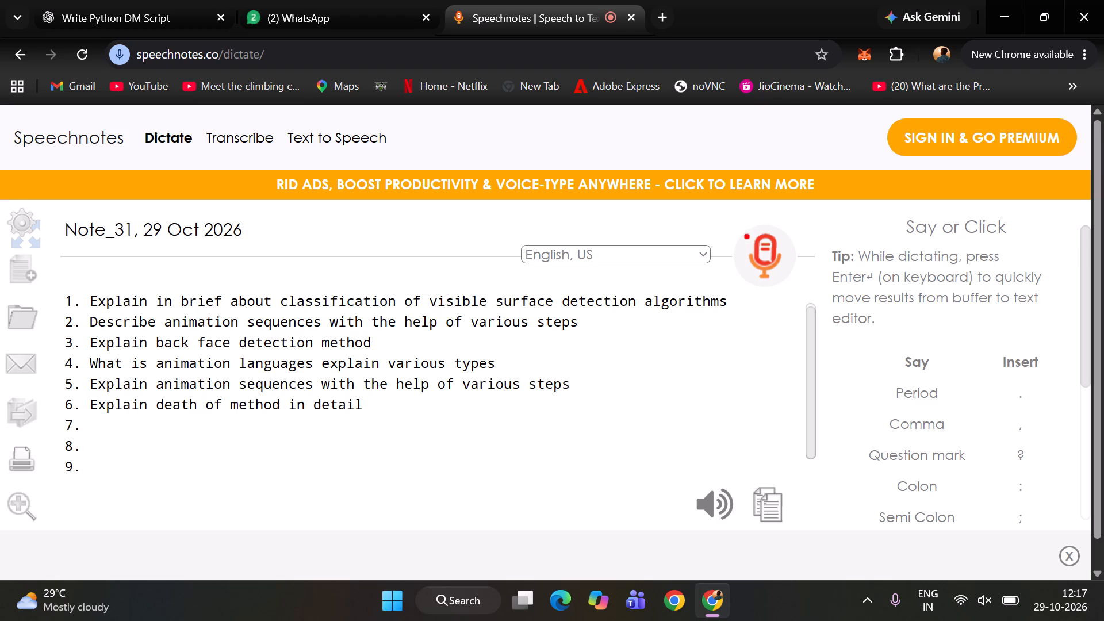
# Correct the misheard words in question 6 so it reads "Explain depth buffer method in detail".
pyautogui.click(182, 408)
pyautogui.press('p')
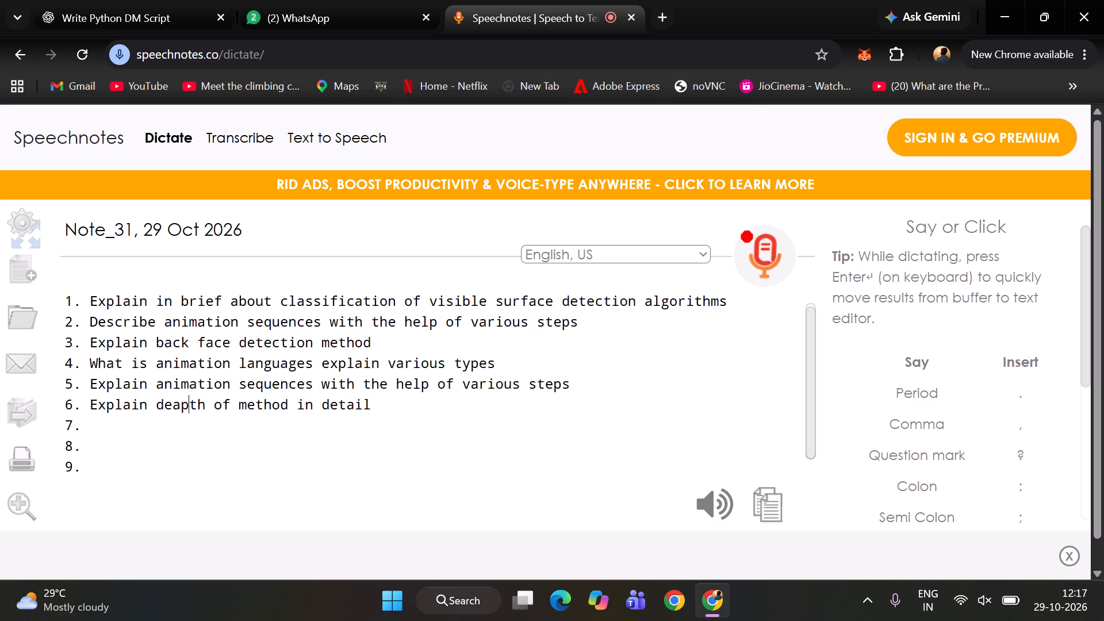
pyautogui.press('Left')
pyautogui.press('BackSpace')
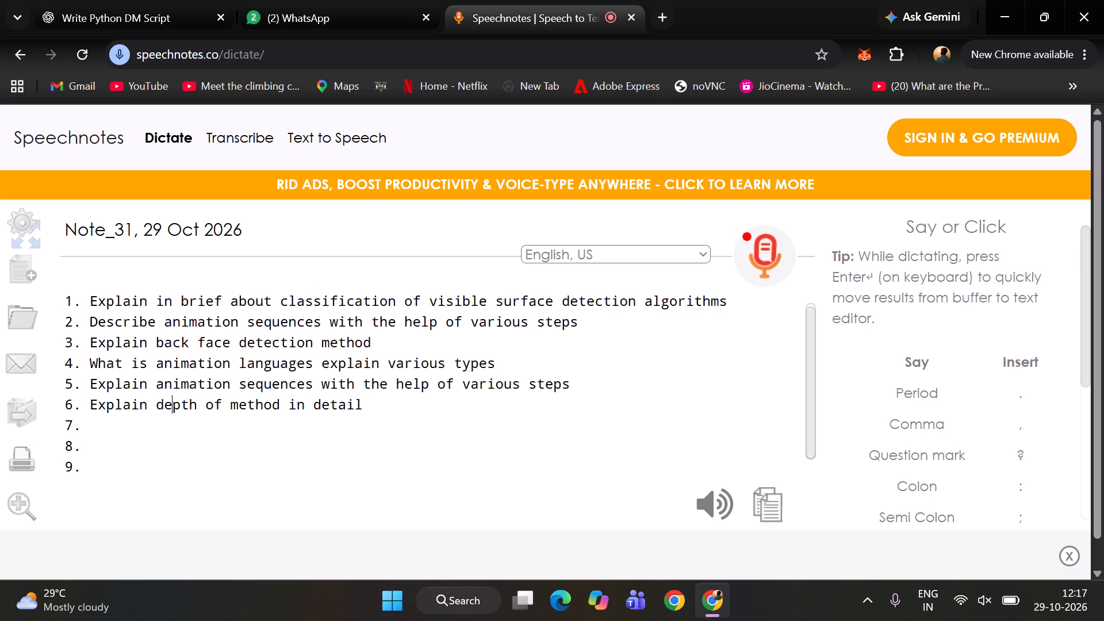
pyautogui.press('Right')
pyautogui.press('Right')
pyautogui.press('Right')
pyautogui.press('space')
pyautogui.write('buffer')
pyautogui.press('Delete')
pyautogui.press('Delete')
pyautogui.press('Delete')
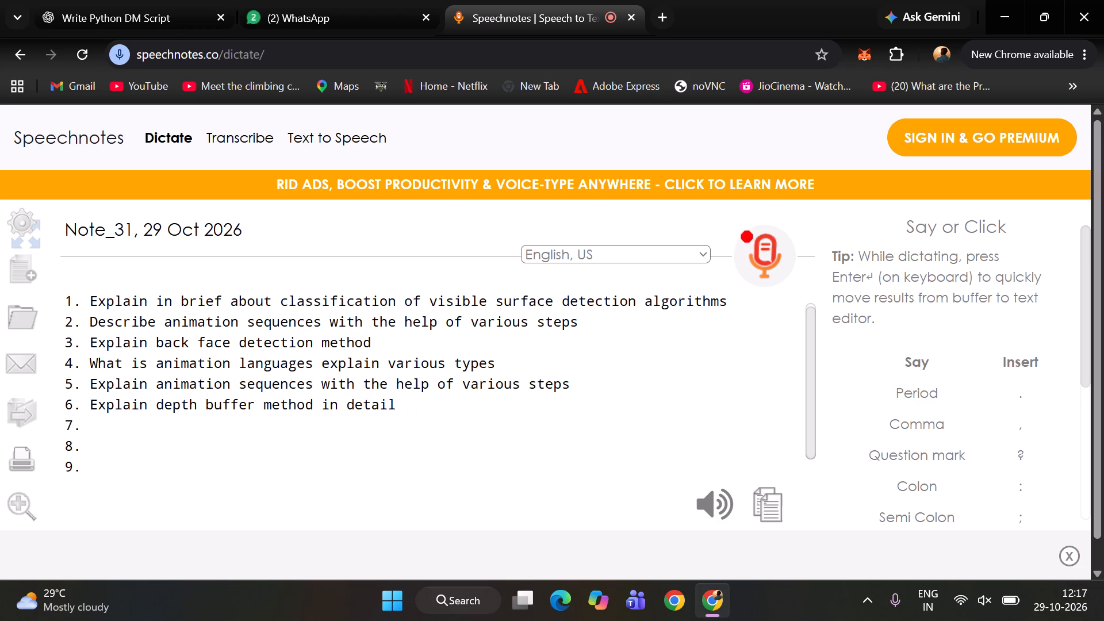
# Dictate question 7 as "Explain the key frames system and morphin terms in detail".
pyautogui.click(119, 428)
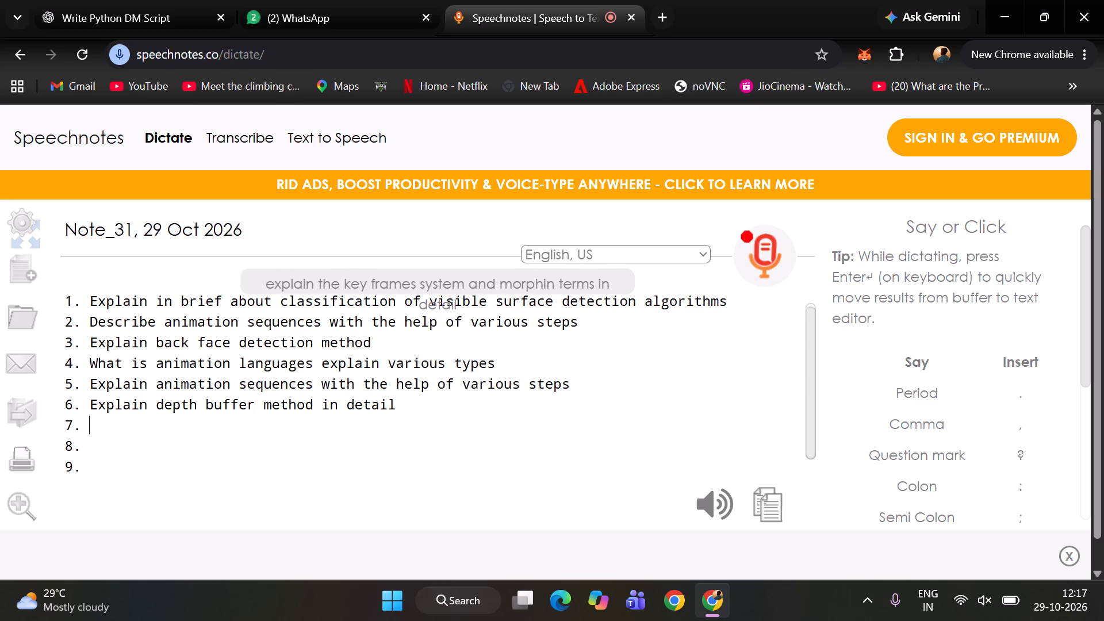
pyautogui.scroll(1, 434, 346)
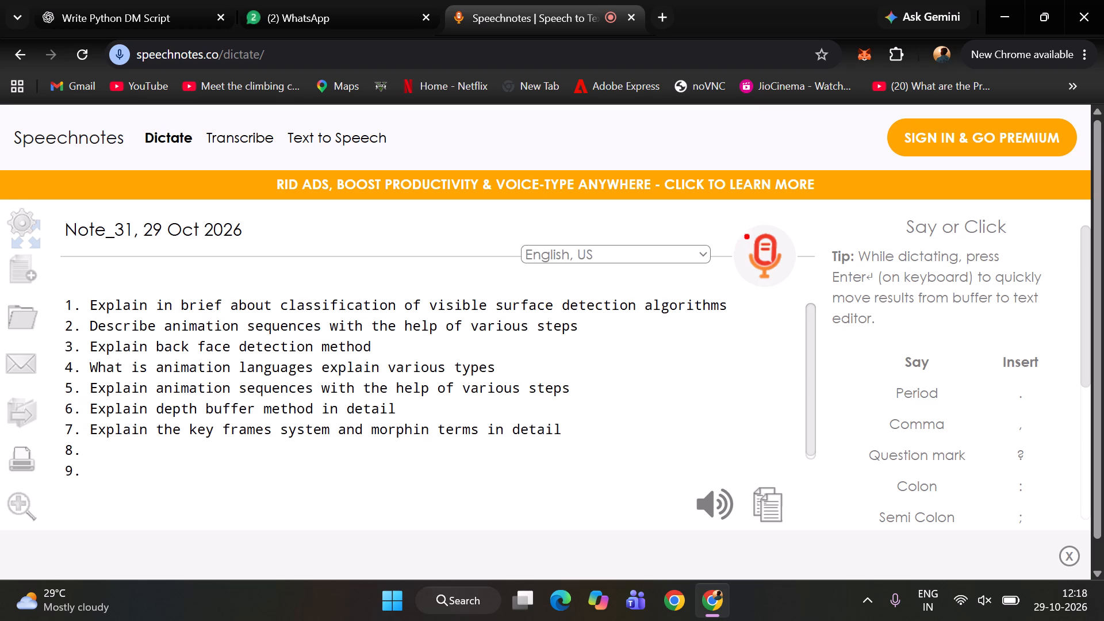
# Dictate question 8 on its empty numbered line.
pyautogui.click(148, 447)
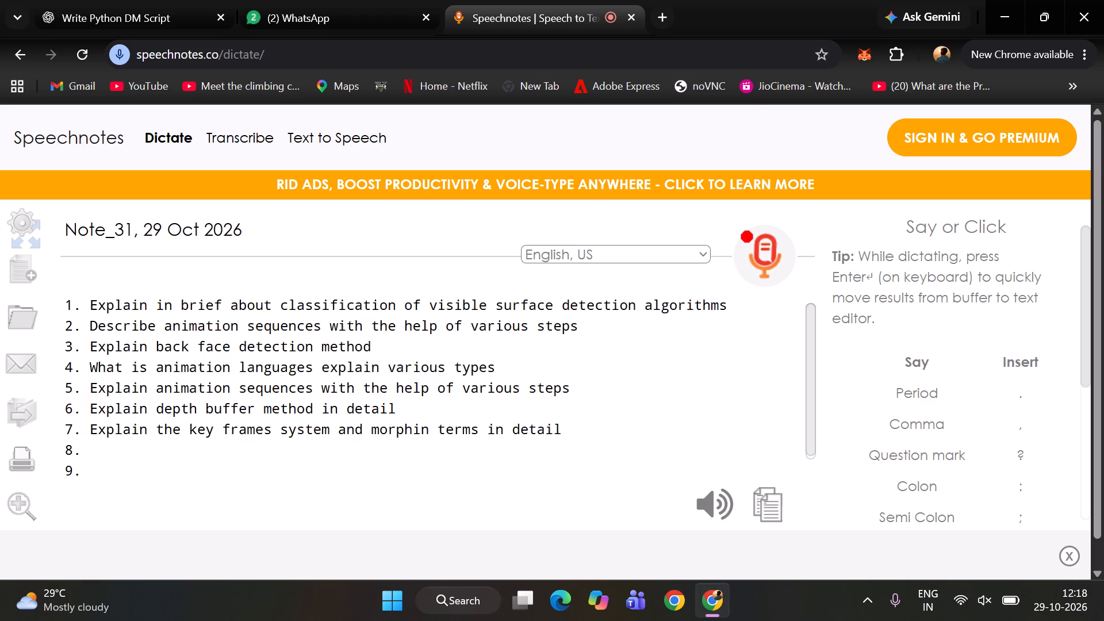
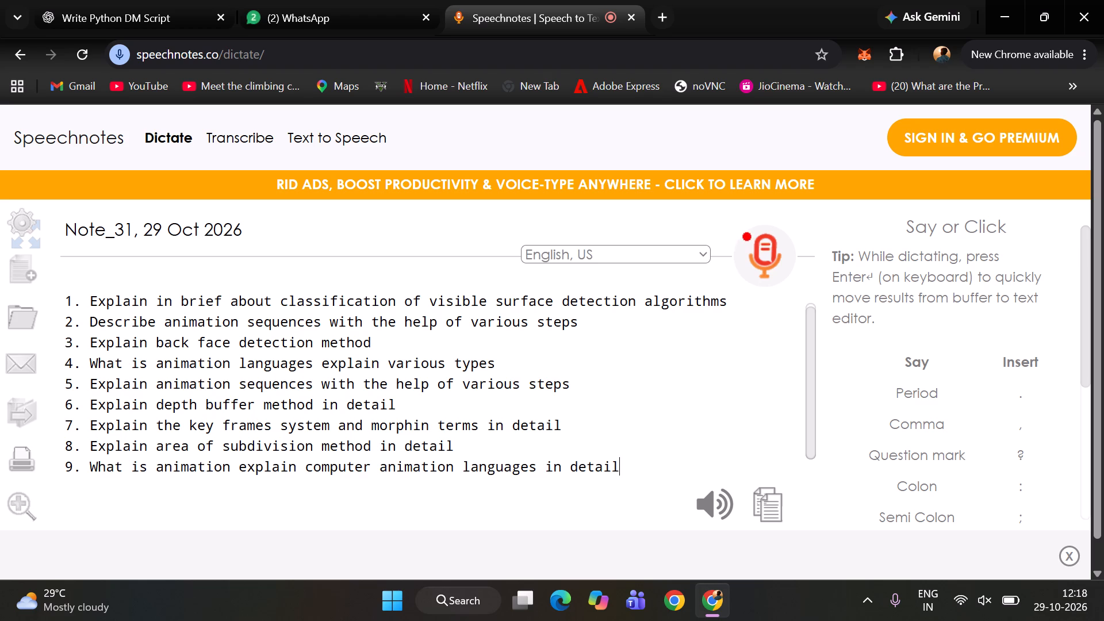
# Delete the text of question 9, keeping its line number.
pyautogui.moveTo(636, 470); pyautogui.dragTo(406, 466)
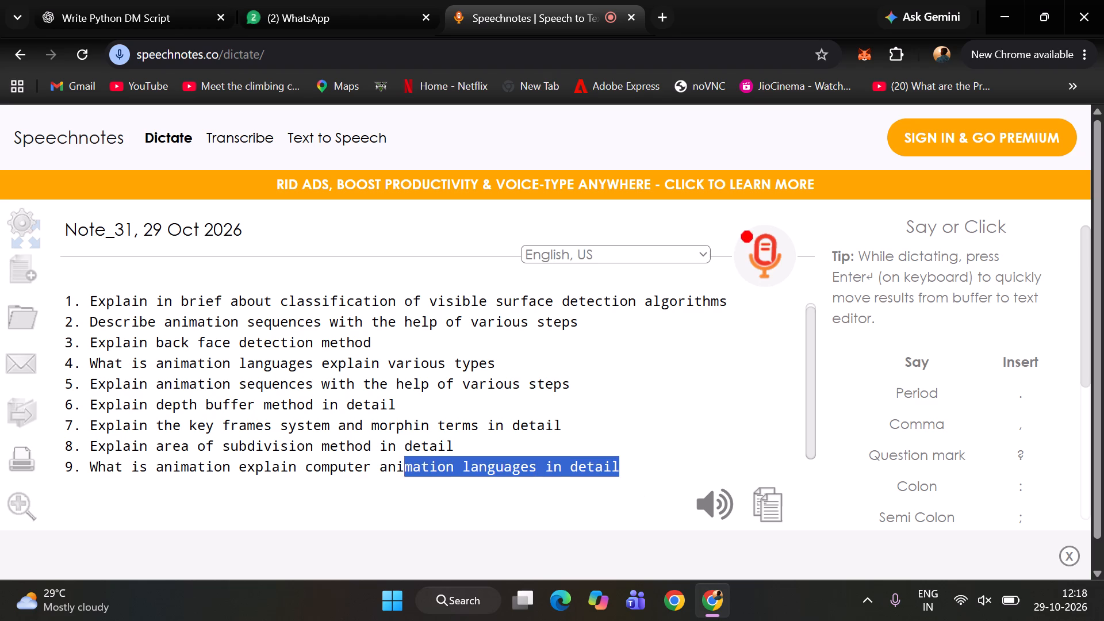
pyautogui.moveTo(406, 466); pyautogui.dragTo(89, 465)
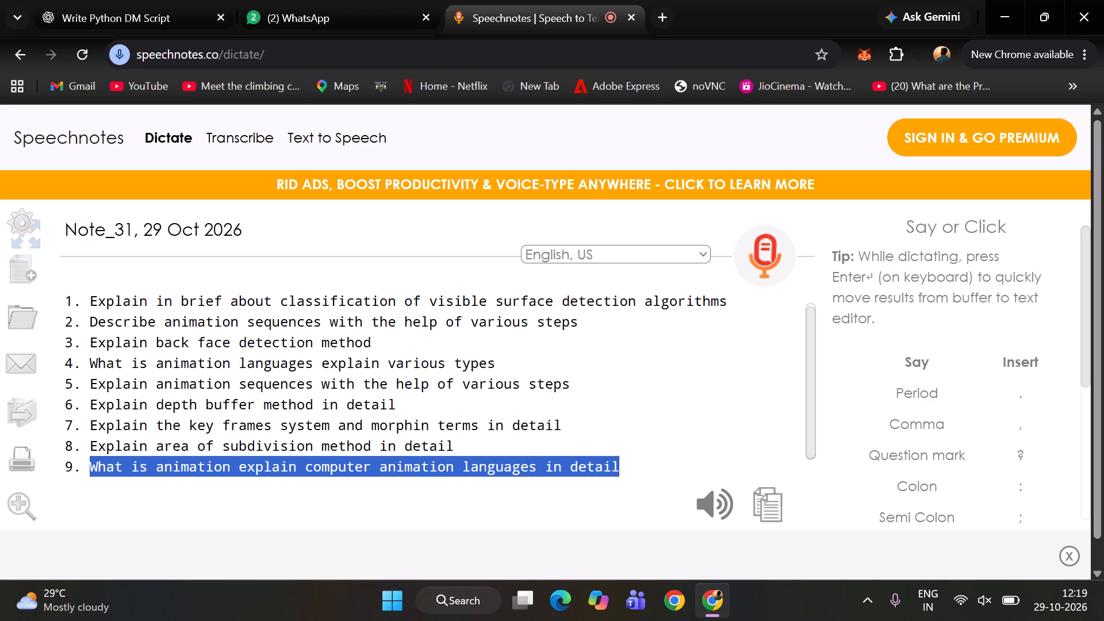
pyautogui.press('BackSpace')
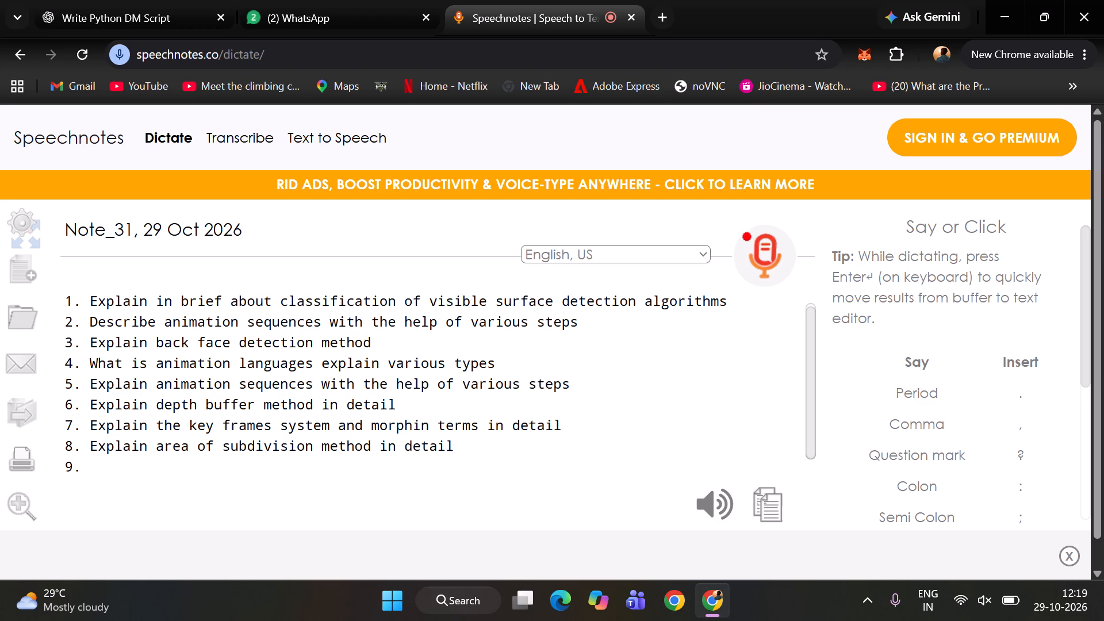
# Correct "morphin" to "morphing" in question 7 and stop the dictation.
pyautogui.click(428, 429)
pyautogui.press('h')
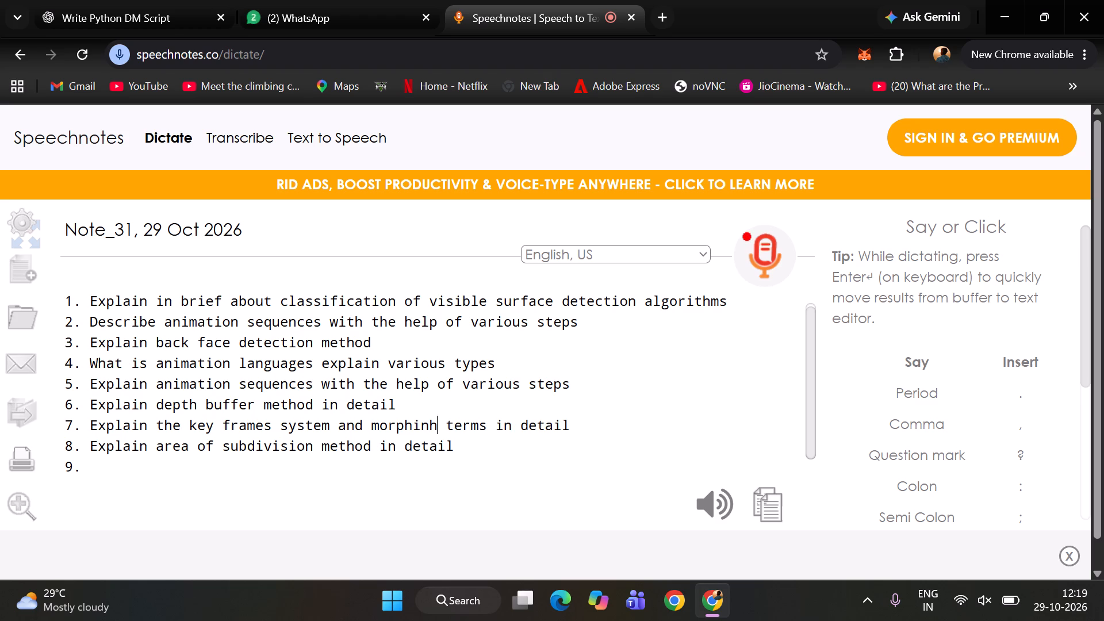
pyautogui.press('BackSpace')
pyautogui.press('g')
pyautogui.click(763, 252)
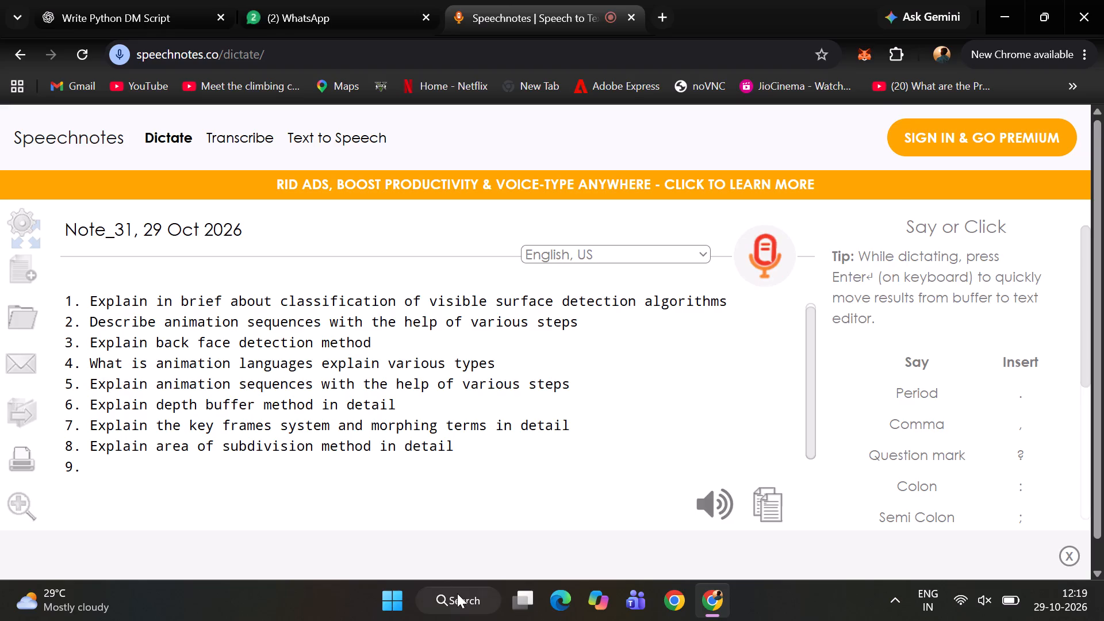
# Find Word through the system search and launch it.
pyautogui.click(461, 596)
pyautogui.write('word')
pyautogui.press('Return')
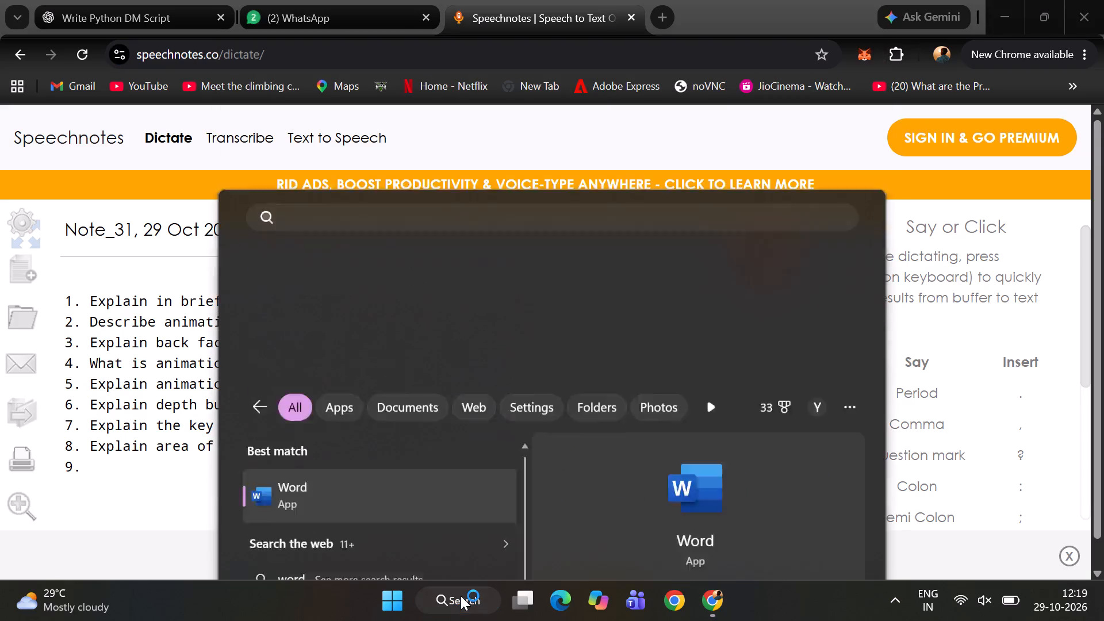
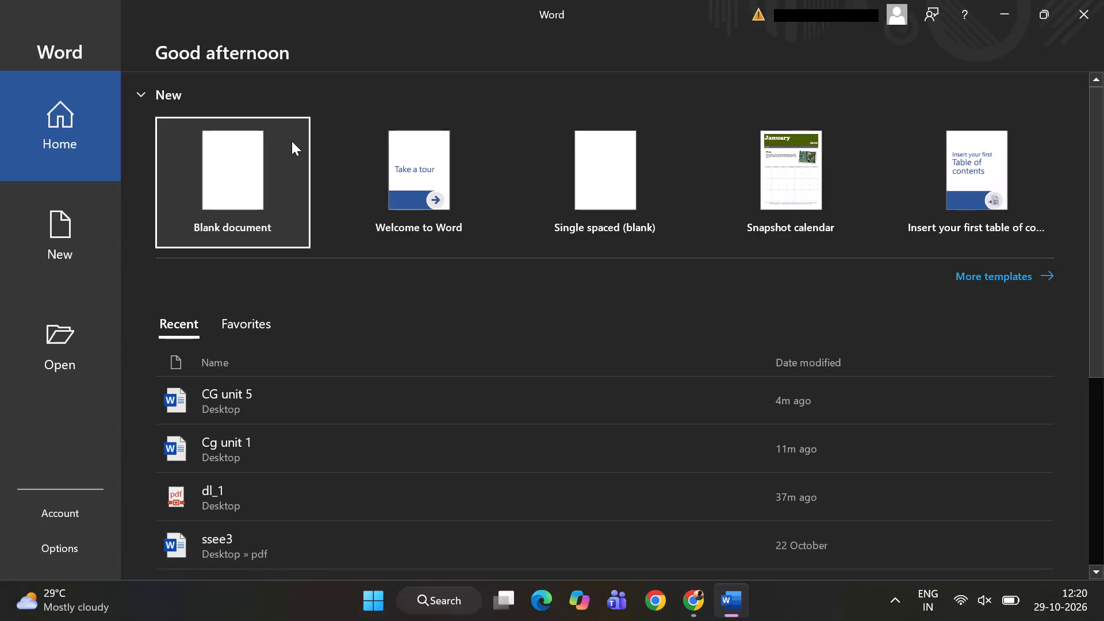
# Create a new blank document.
pyautogui.click(263, 149)
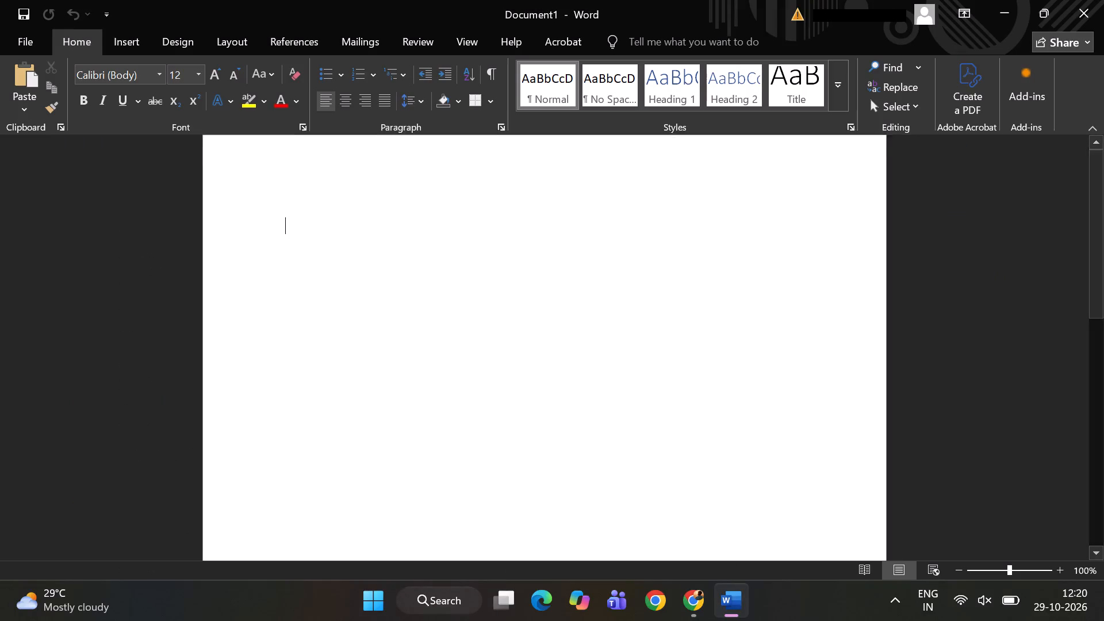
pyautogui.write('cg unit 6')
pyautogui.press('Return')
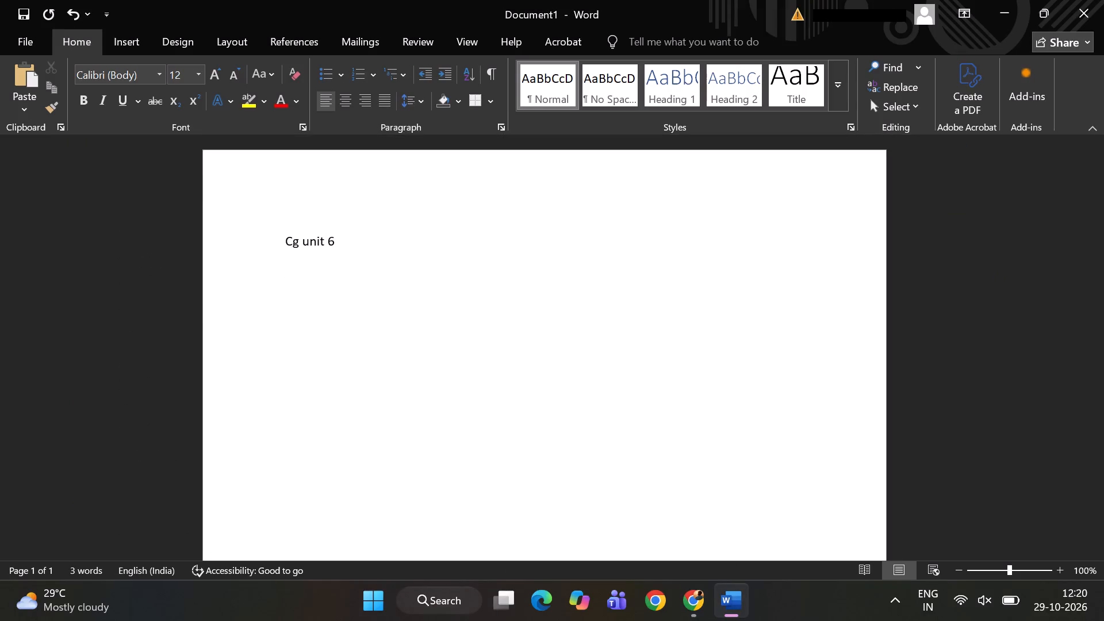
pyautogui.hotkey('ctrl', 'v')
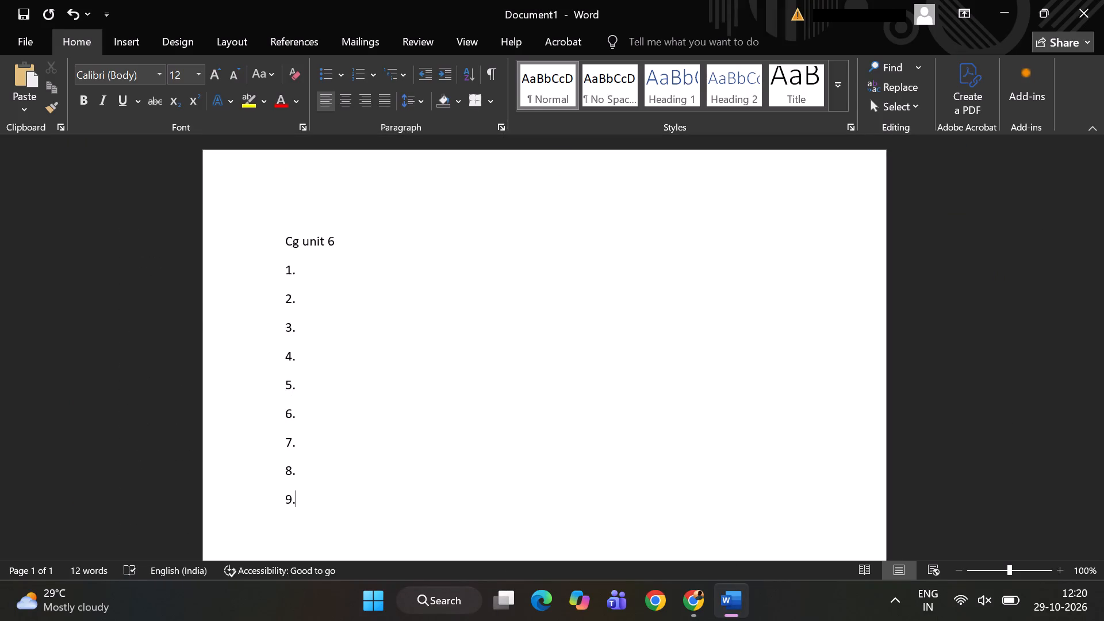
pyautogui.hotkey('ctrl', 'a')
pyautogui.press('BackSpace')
# Enter the title "Cg unit 6" on the first line of the document.
pyautogui.write('cgunit 6t')
pyautogui.press('BackSpace')
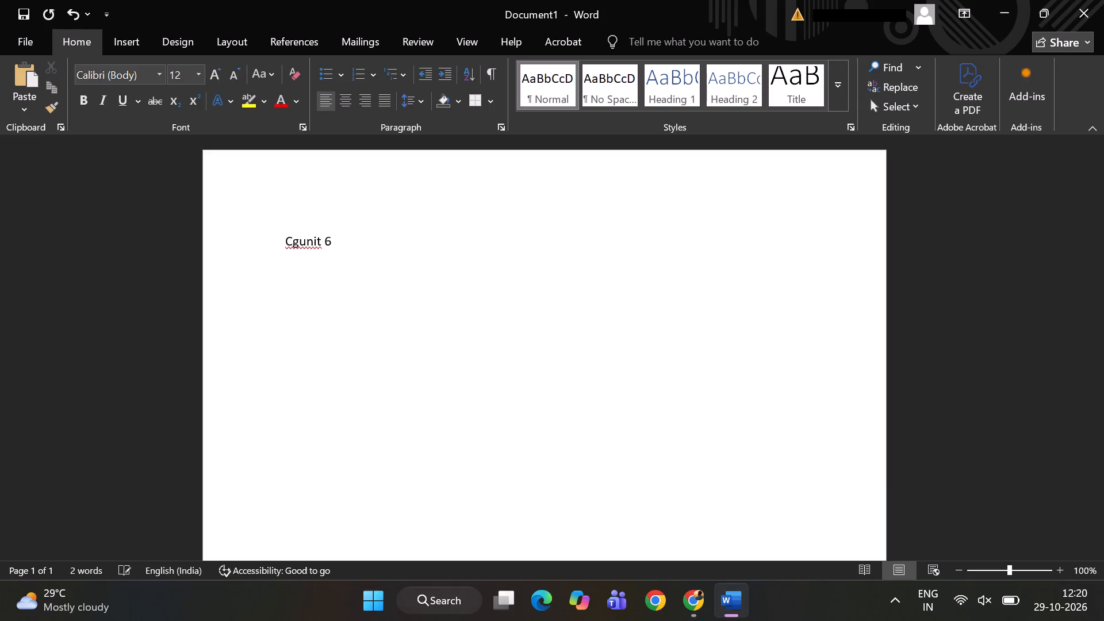
pyautogui.click(298, 237)
pyautogui.press('space')
# Format the title "Cg unit 6" as centred, bold text at font size 16.
pyautogui.moveTo(343, 240); pyautogui.dragTo(236, 235)
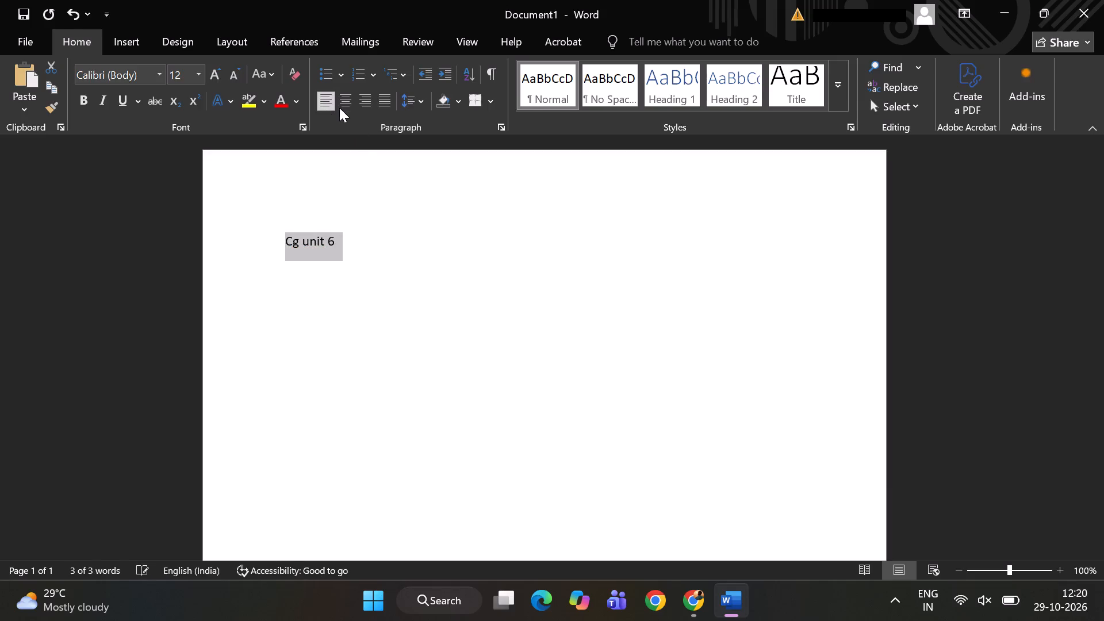
pyautogui.click(345, 106)
pyautogui.click(83, 105)
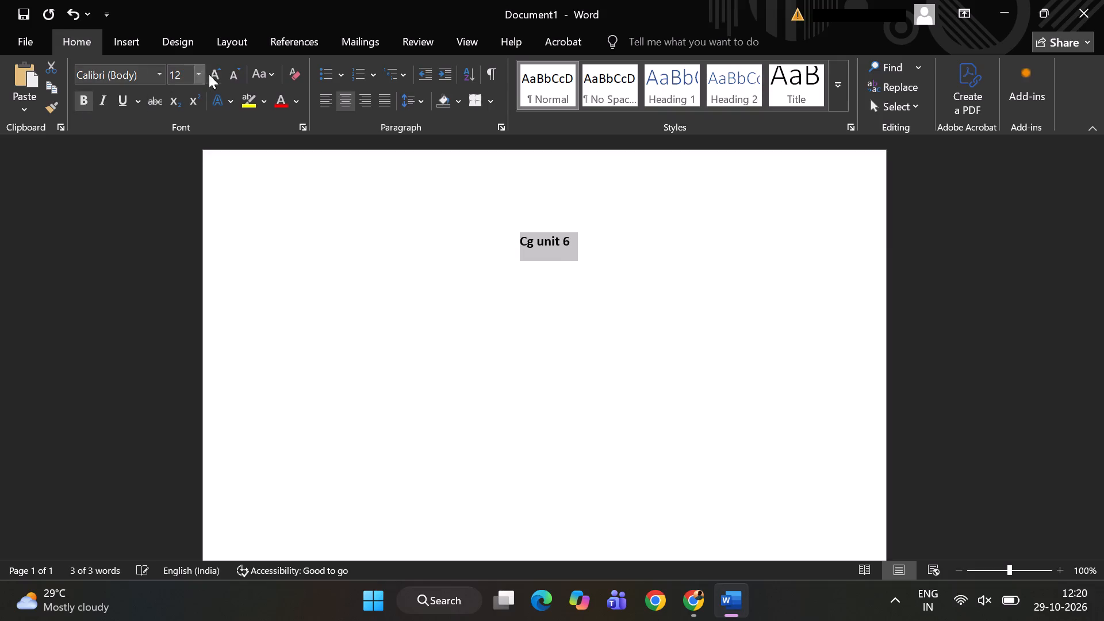
pyautogui.click(191, 74)
pyautogui.click(201, 76)
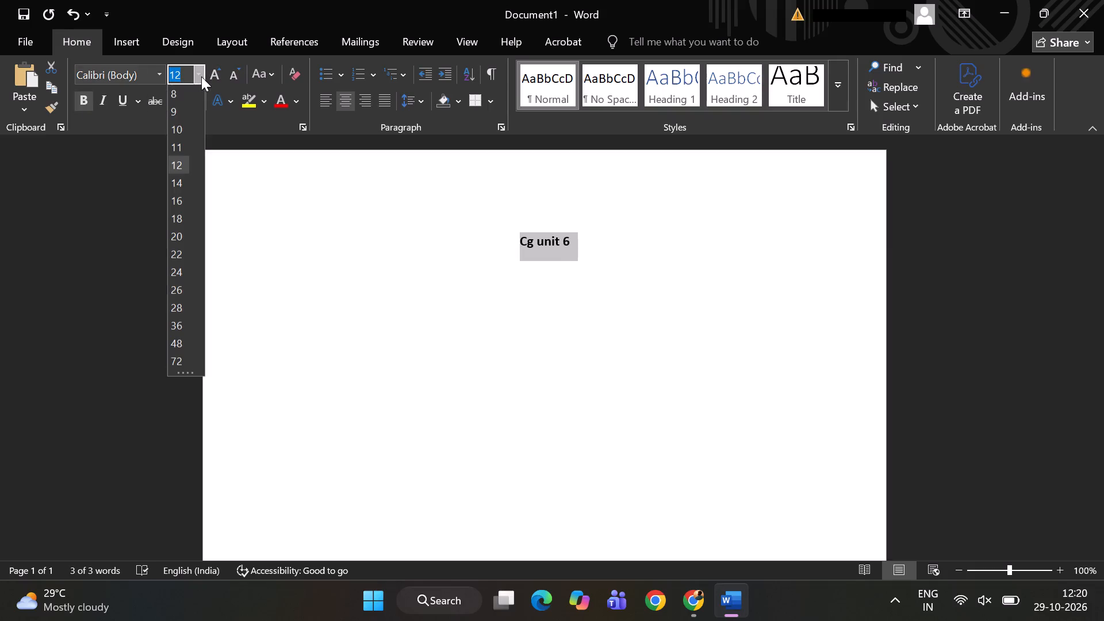
pyautogui.click(173, 198)
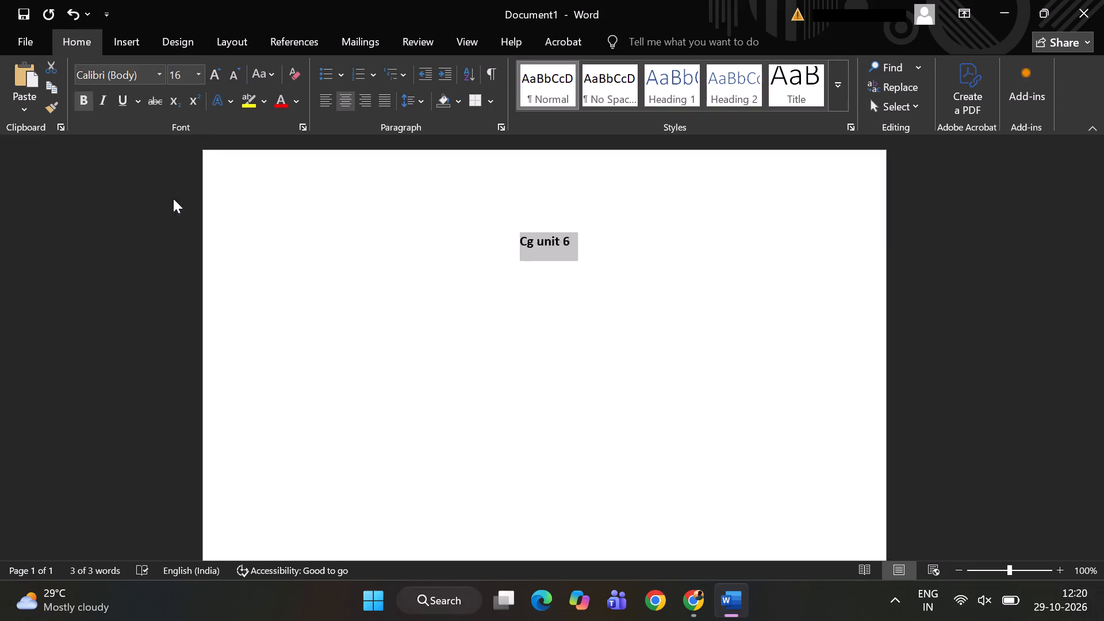
# Add a new line below the title and enter "1" on it.
pyautogui.click(264, 198)
pyautogui.click(298, 255)
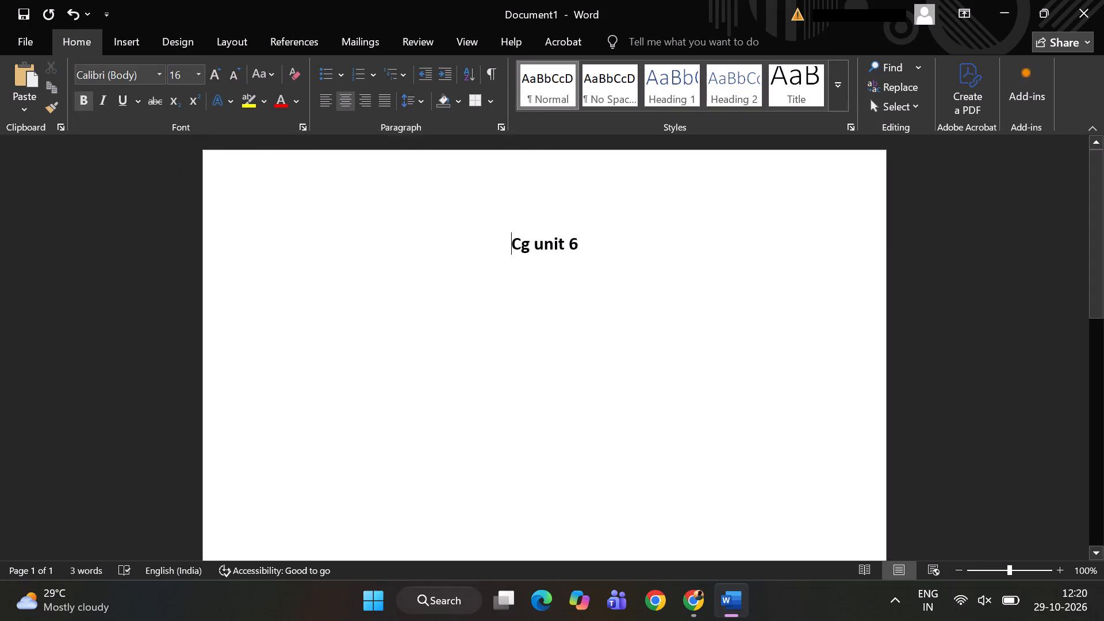
pyautogui.press('Right')
pyautogui.press('Right')
pyautogui.press('Right')
pyautogui.press('Right')
pyautogui.press('Right')
pyautogui.press('Right')
pyautogui.press('Right')
pyautogui.press('Right')
pyautogui.press('Right')
pyautogui.press('Right')
pyautogui.press('Right')
pyautogui.press('Right')
pyautogui.press('Right')
pyautogui.press('Right')
pyautogui.press('Right')
pyautogui.press('Right')
pyautogui.press('Return')
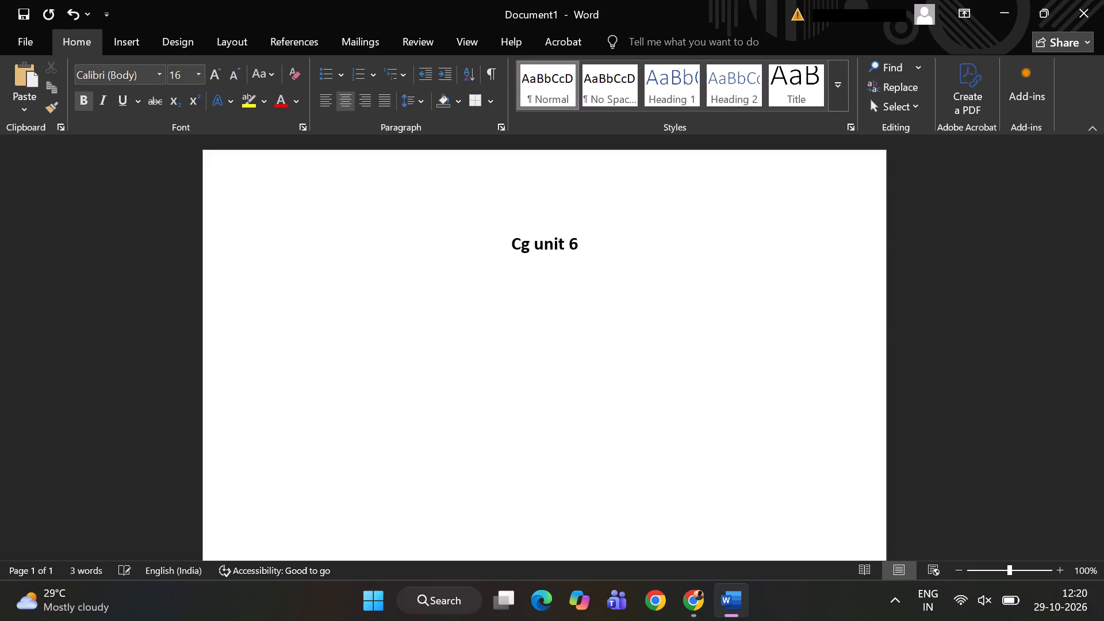
pyautogui.press('1')
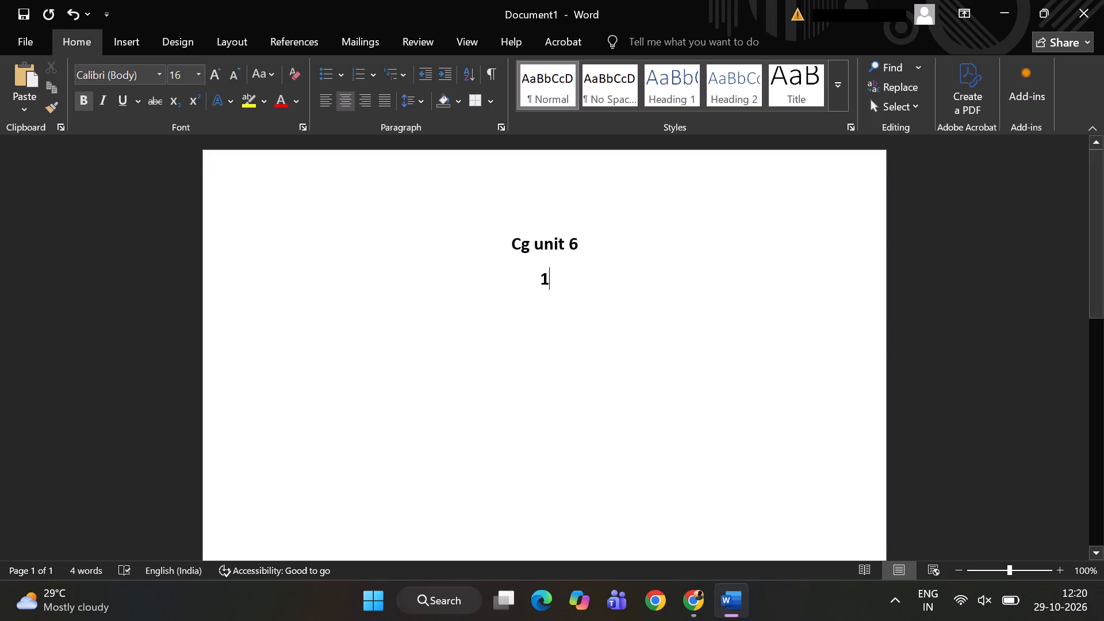
# Format the "1" line as left-aligned, non-bold text at font size 14.
pyautogui.moveTo(554, 287); pyautogui.dragTo(503, 286)
pyautogui.click(332, 97)
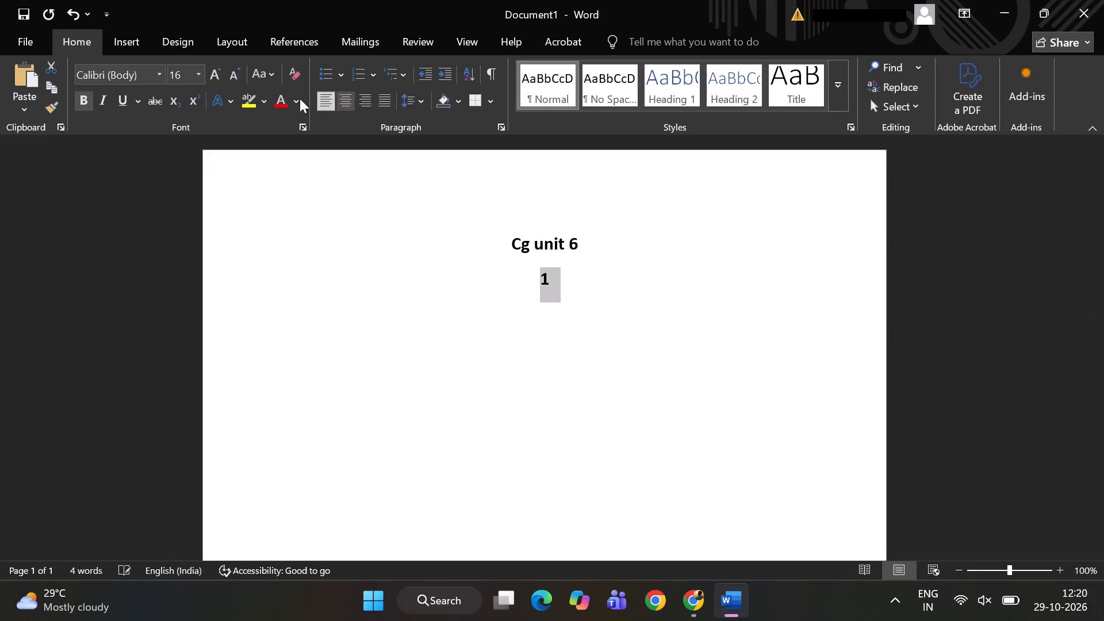
pyautogui.click(197, 70)
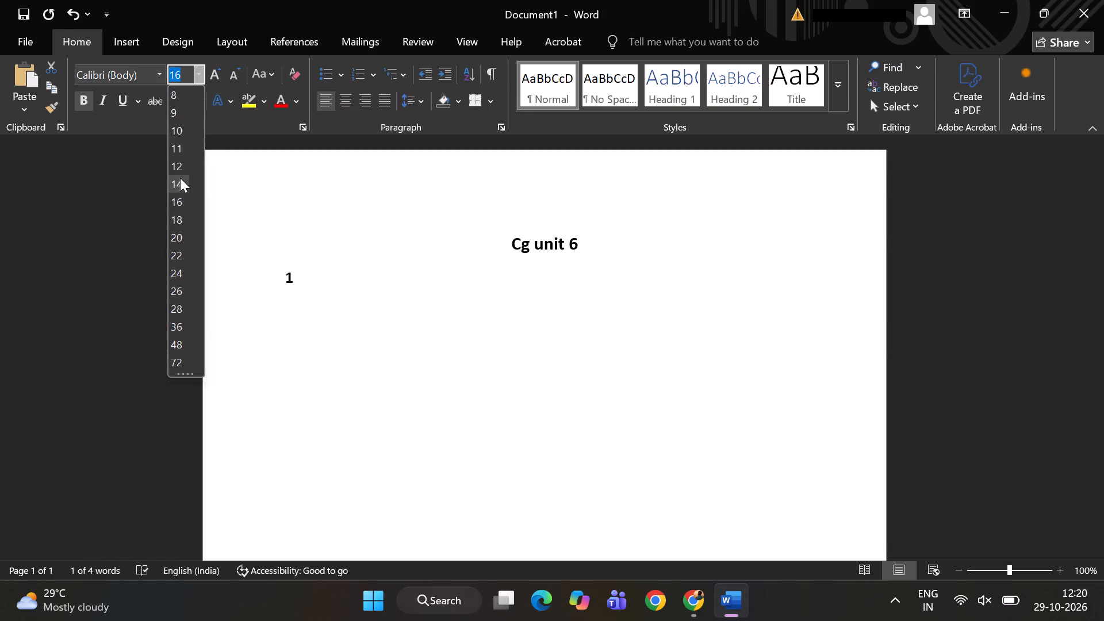
pyautogui.click(180, 179)
pyautogui.click(80, 95)
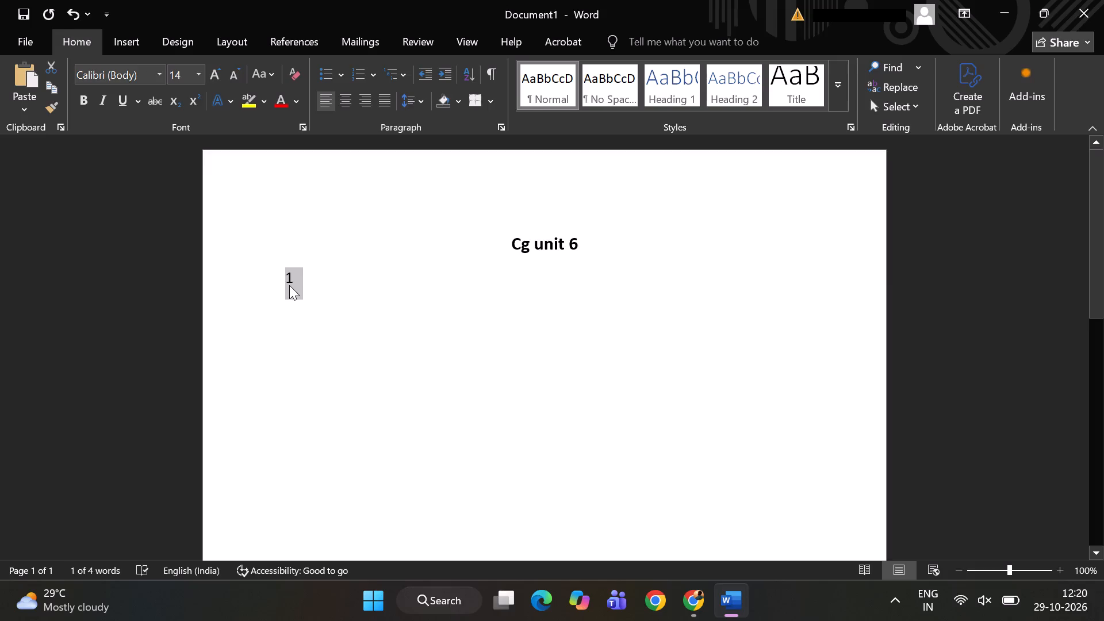
# Copy the dictated question list from Speechnotes in Chrome, paste it at the "1" in Word, and remove the duplicate 1.
pyautogui.click(289, 285)
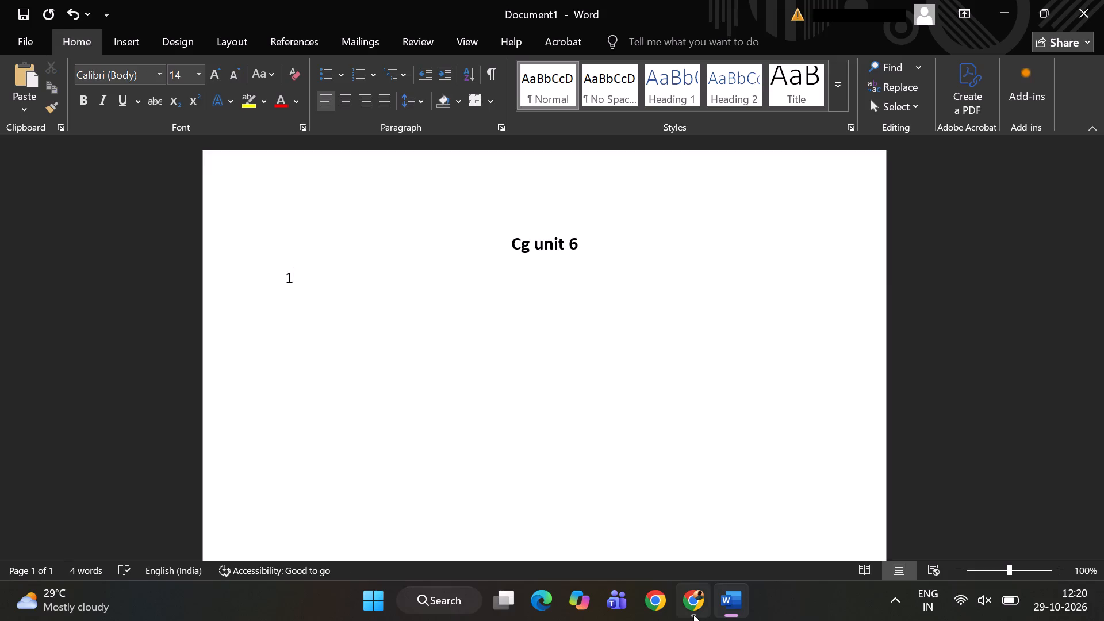
pyautogui.click(693, 615)
pyautogui.click(763, 501)
pyautogui.click(731, 603)
pyautogui.hotkey('ctrl', 'v')
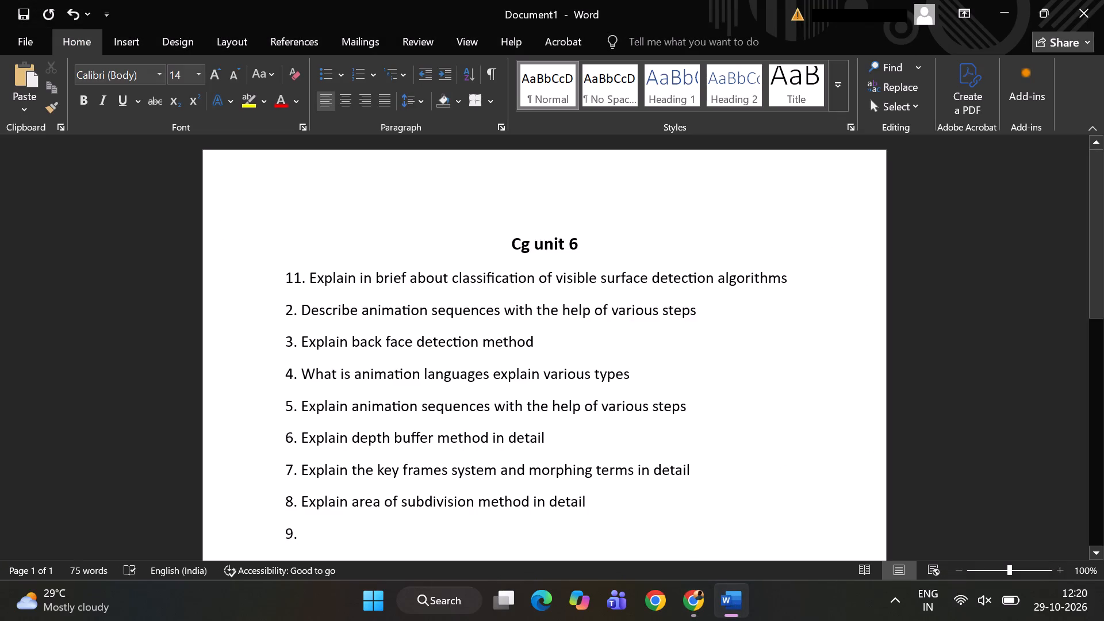
pyautogui.click(292, 279)
pyautogui.press('BackSpace')
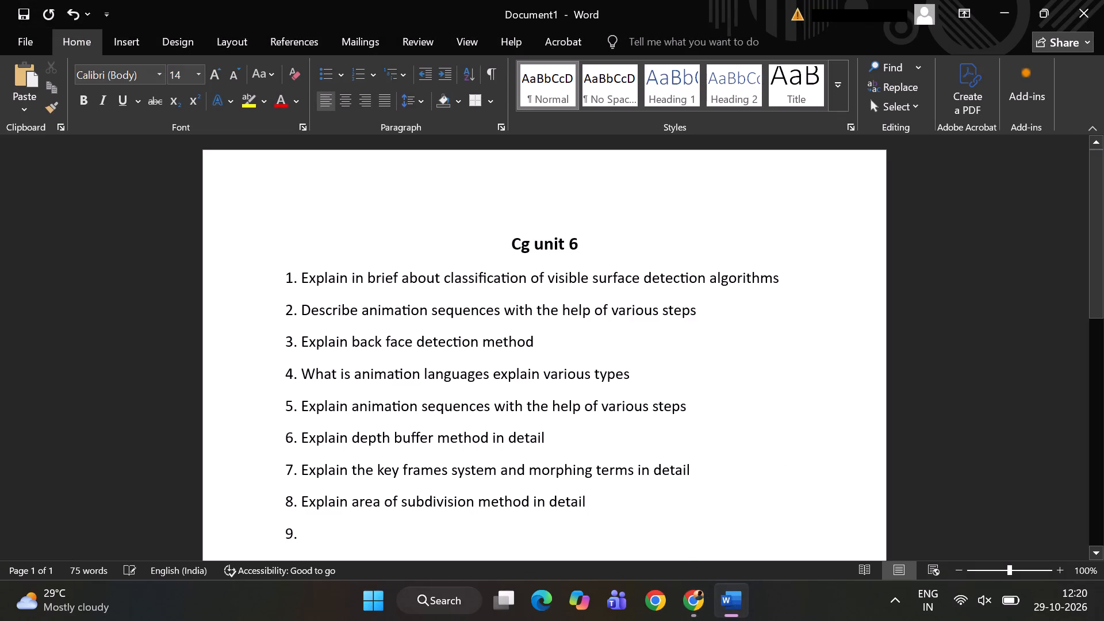
# Add an "Ans." line below question 1 and copy that line for reuse.
pyautogui.click(808, 275)
pyautogui.press('Return')
pyautogui.write('ans.')
pyautogui.moveTo(318, 310); pyautogui.dragTo(247, 310)
pyautogui.hotkey('ctrl', 'c')
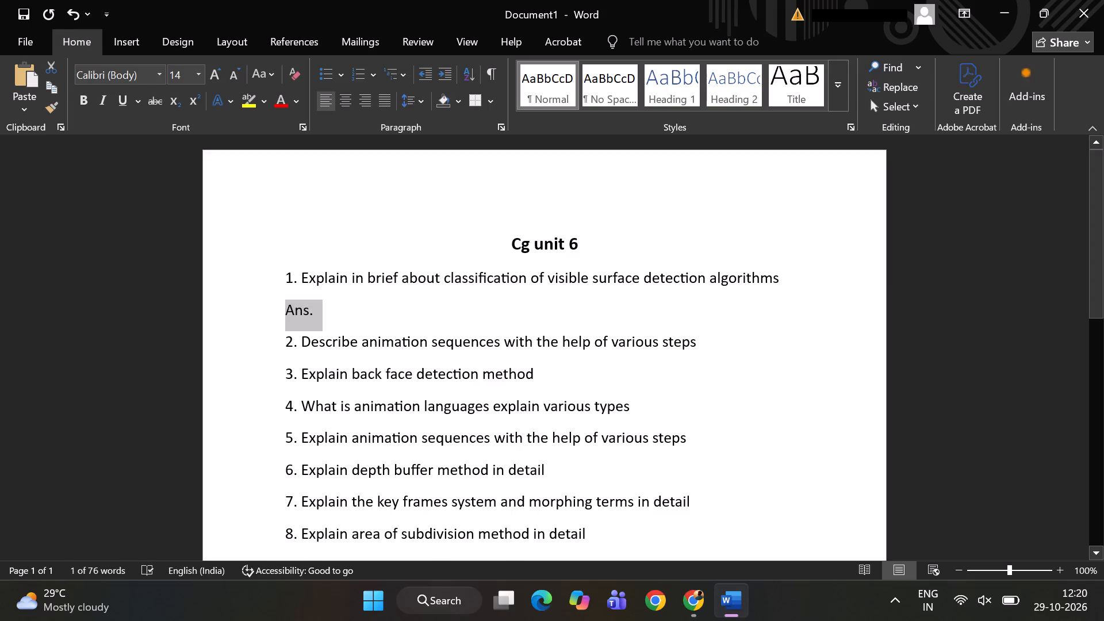
# Paste the copied "Ans." line on a new line below each of questions 2, 3 and 4.
pyautogui.click(703, 342)
pyautogui.press('Return')
pyautogui.hotkey('ctrl', 'v')
pyautogui.click(542, 440)
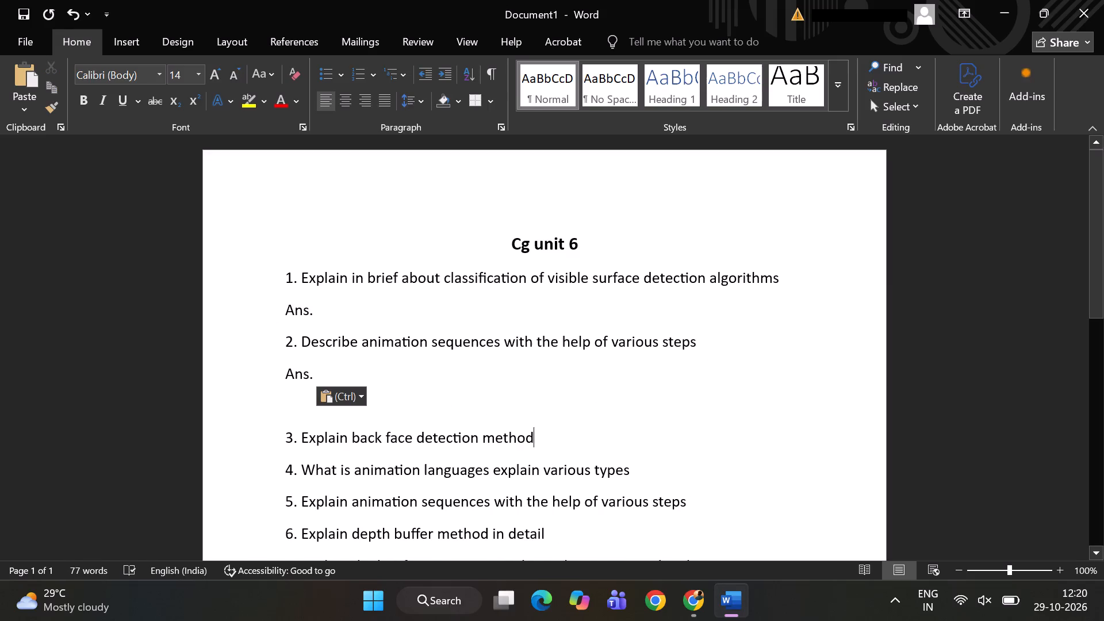
pyautogui.press('Return')
pyautogui.hotkey('ctrl', 'v')
pyautogui.scroll(-1, 542, 440)
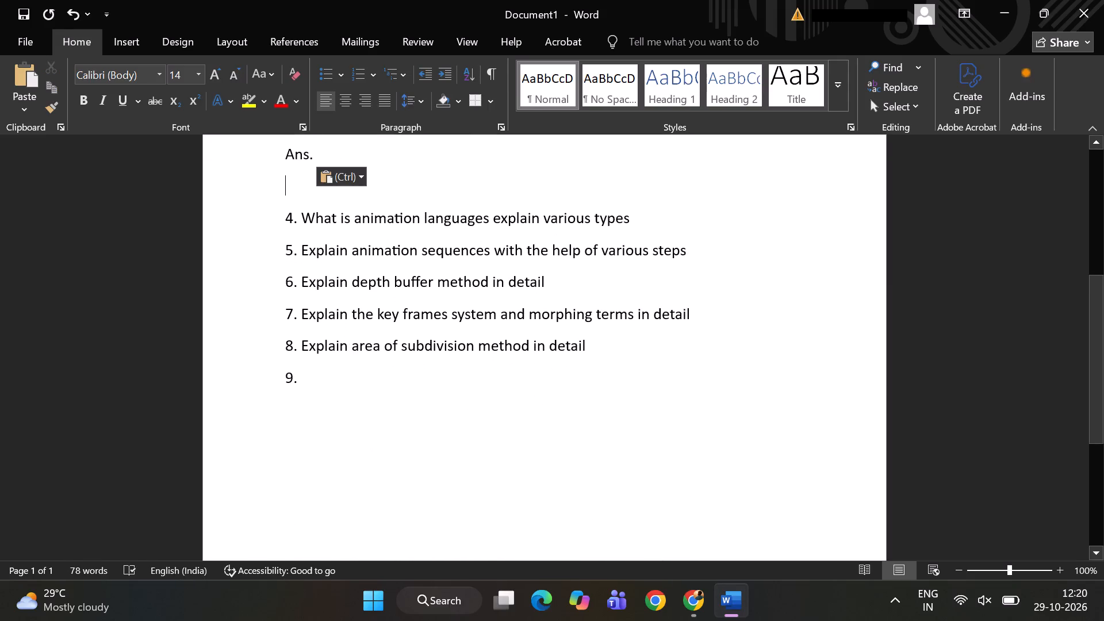
pyautogui.click(649, 225)
pyautogui.press('Return')
pyautogui.hotkey('ctrl', 'v')
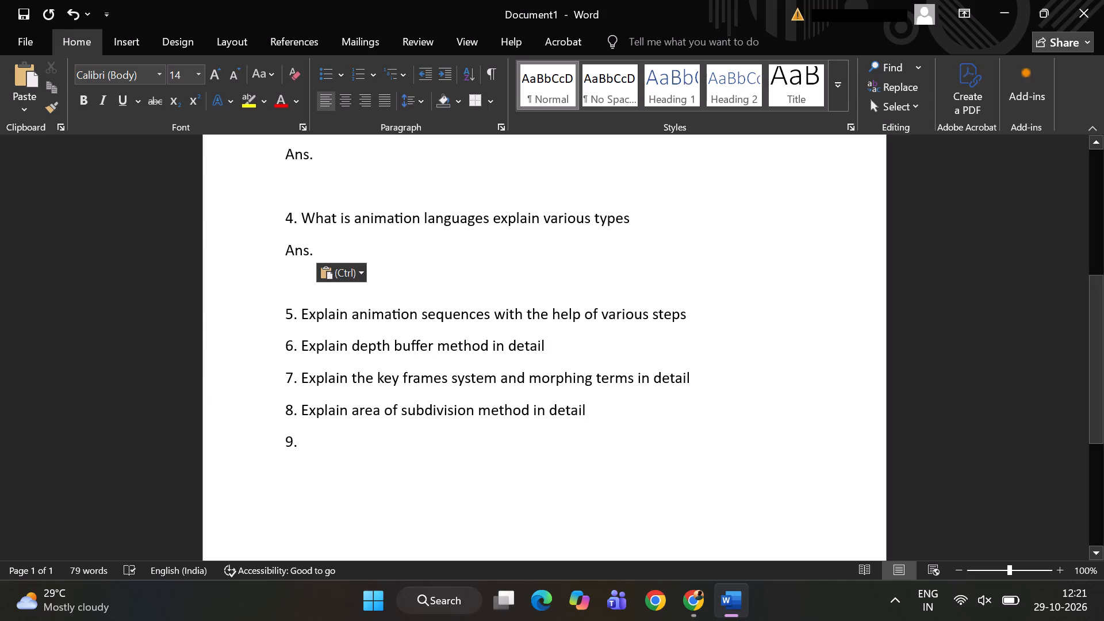
# Paste the copied "Ans." line on a new line below each of questions 5, 6, 7 and 8.
pyautogui.click(695, 310)
pyautogui.press('Return')
pyautogui.hotkey('ctrl', 'v')
pyautogui.click(560, 416)
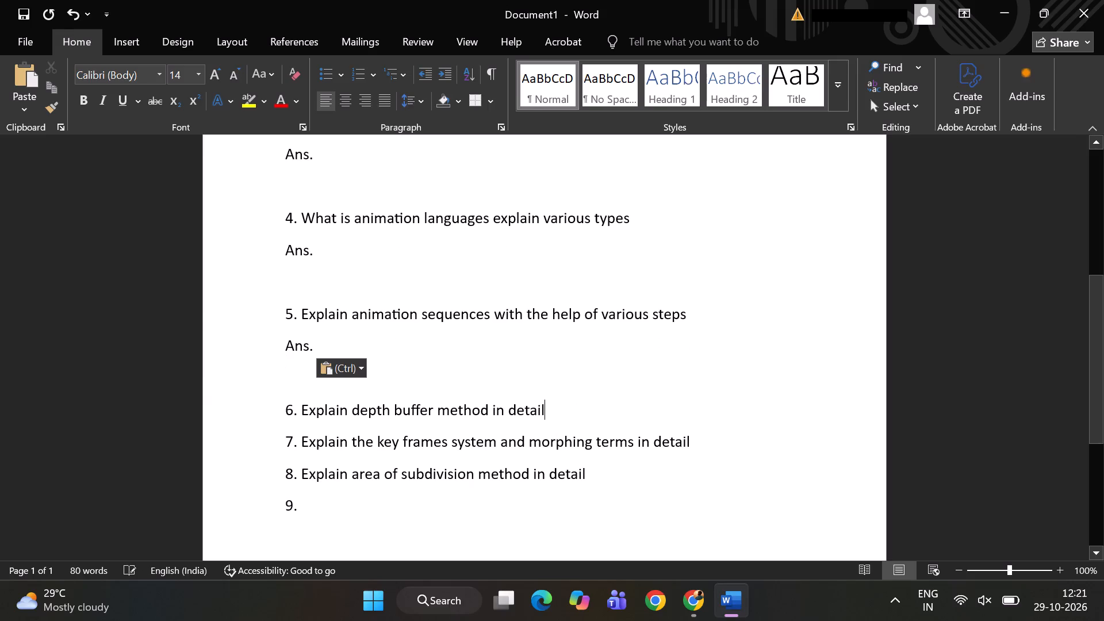
pyautogui.press('Return')
pyautogui.hotkey('ctrl', 'v')
pyautogui.scroll(-1, 560, 416)
pyautogui.click(701, 328)
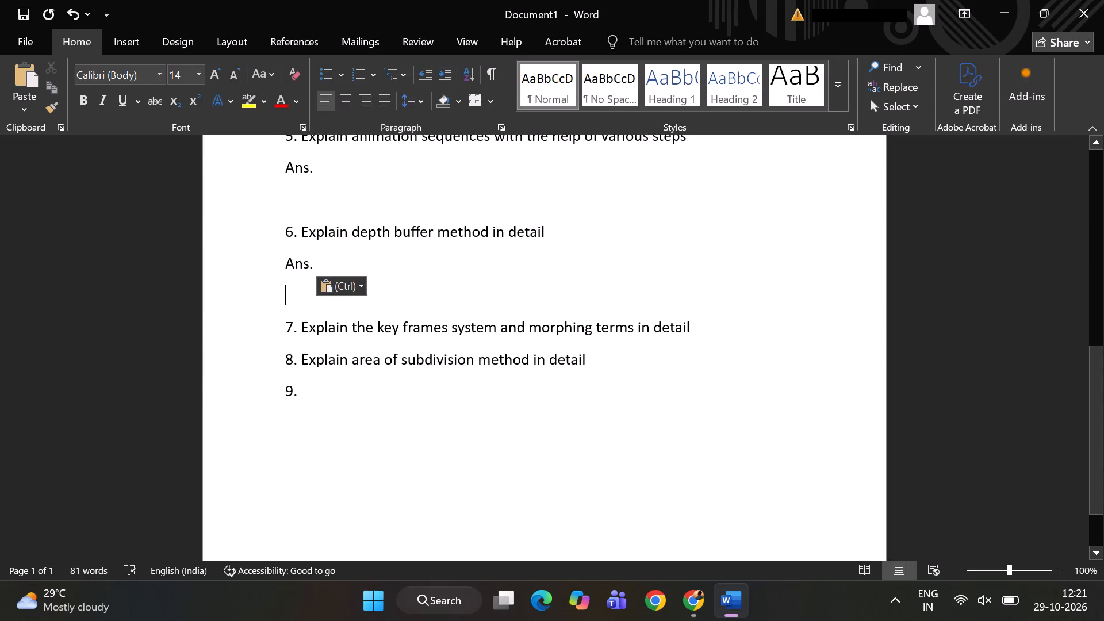
pyautogui.press('Return')
pyautogui.hotkey('ctrl', 'v')
pyautogui.click(611, 412)
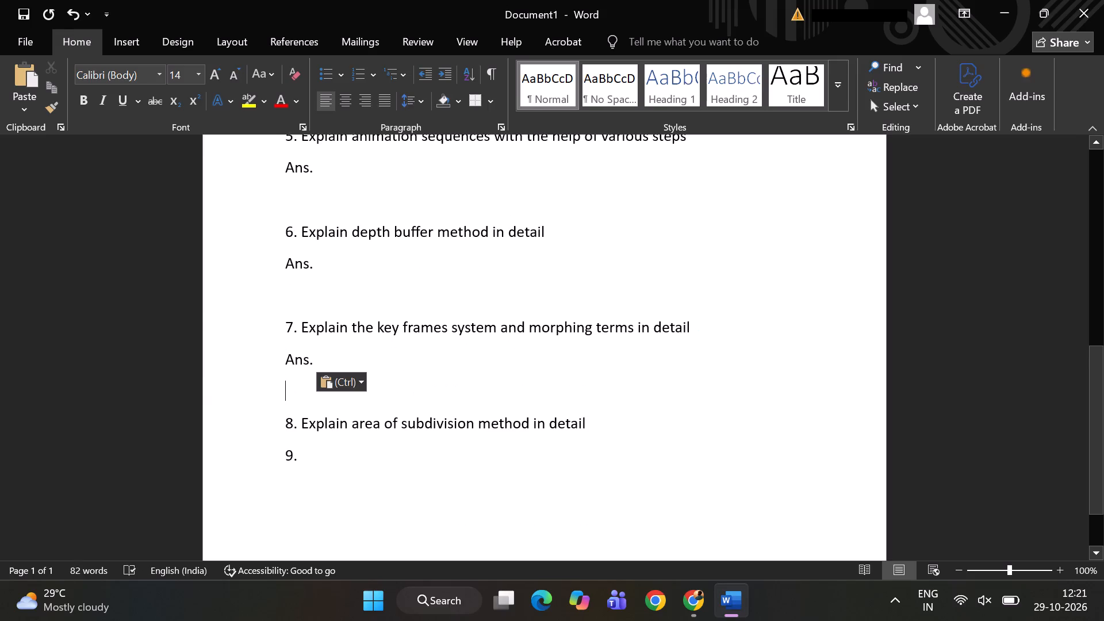
pyautogui.click(595, 424)
pyautogui.press('Return')
pyautogui.hotkey('ctrl', 'v')
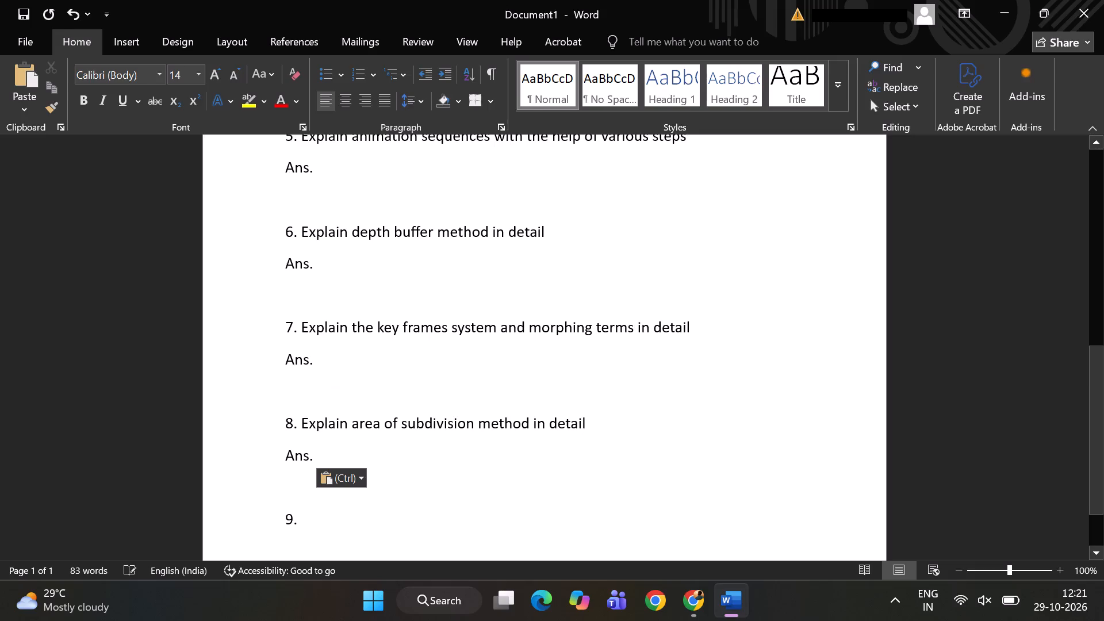
# Delete the empty number "9." at the end of the question list.
pyautogui.click(351, 517)
pyautogui.press('BackSpace')
pyautogui.press('BackSpace')
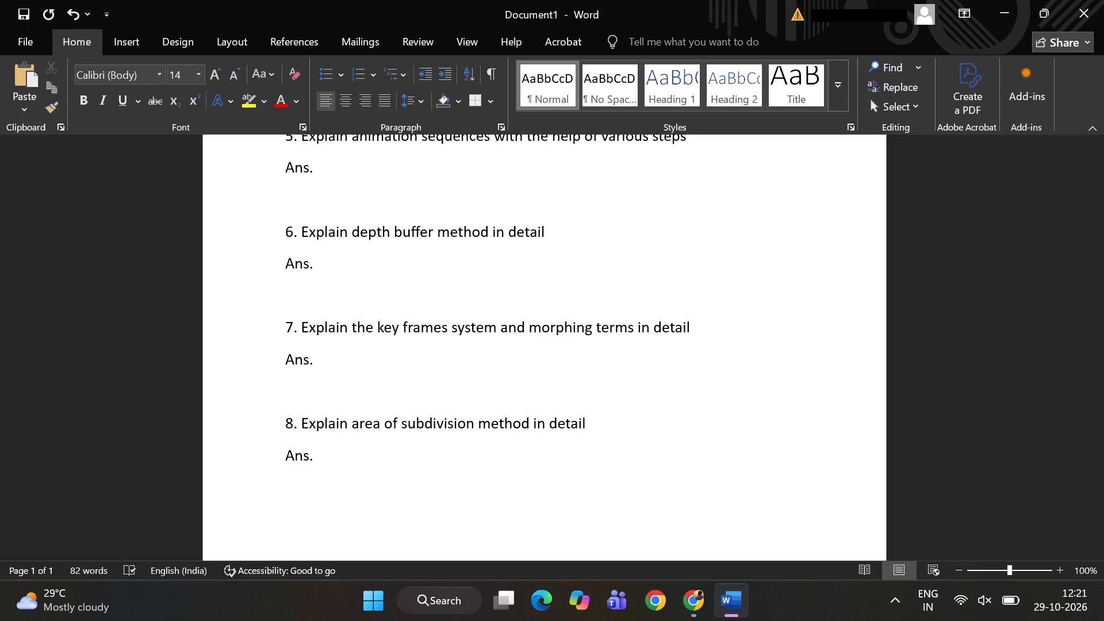
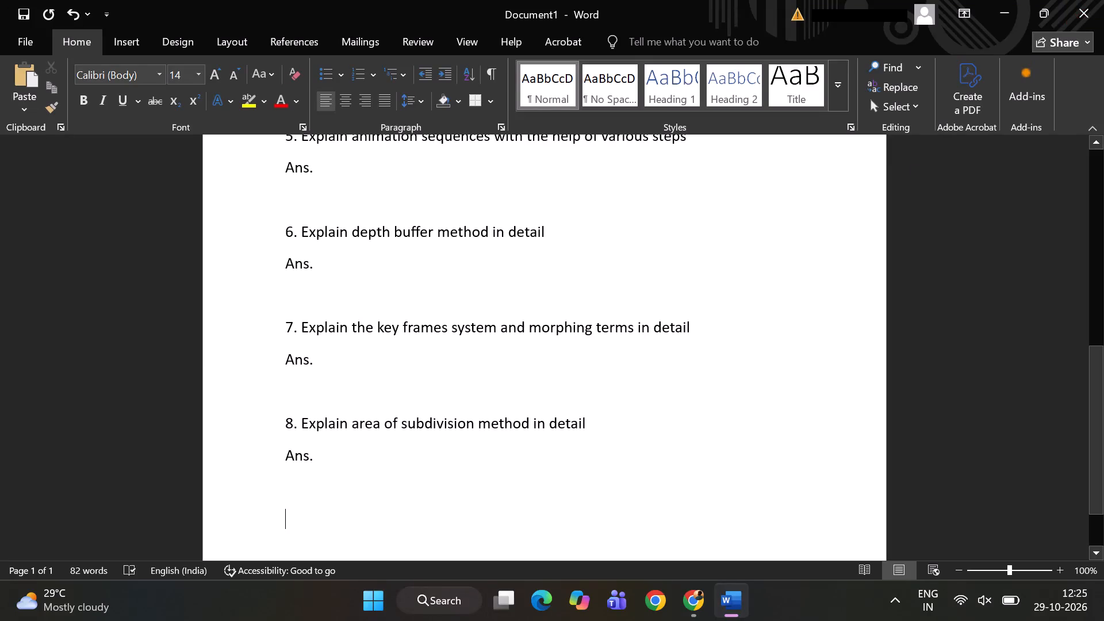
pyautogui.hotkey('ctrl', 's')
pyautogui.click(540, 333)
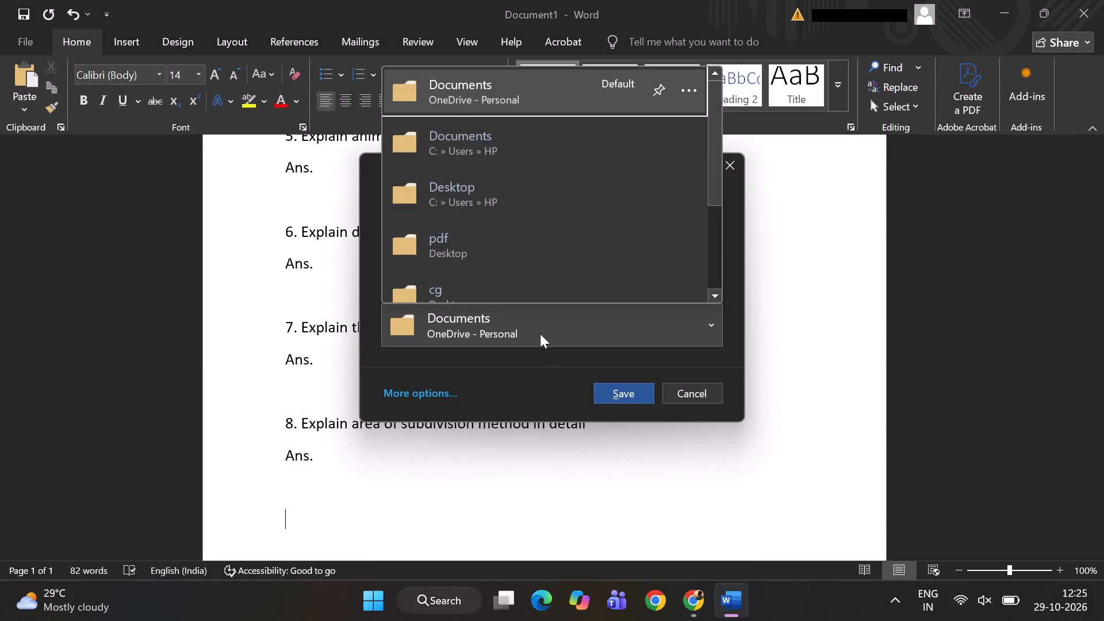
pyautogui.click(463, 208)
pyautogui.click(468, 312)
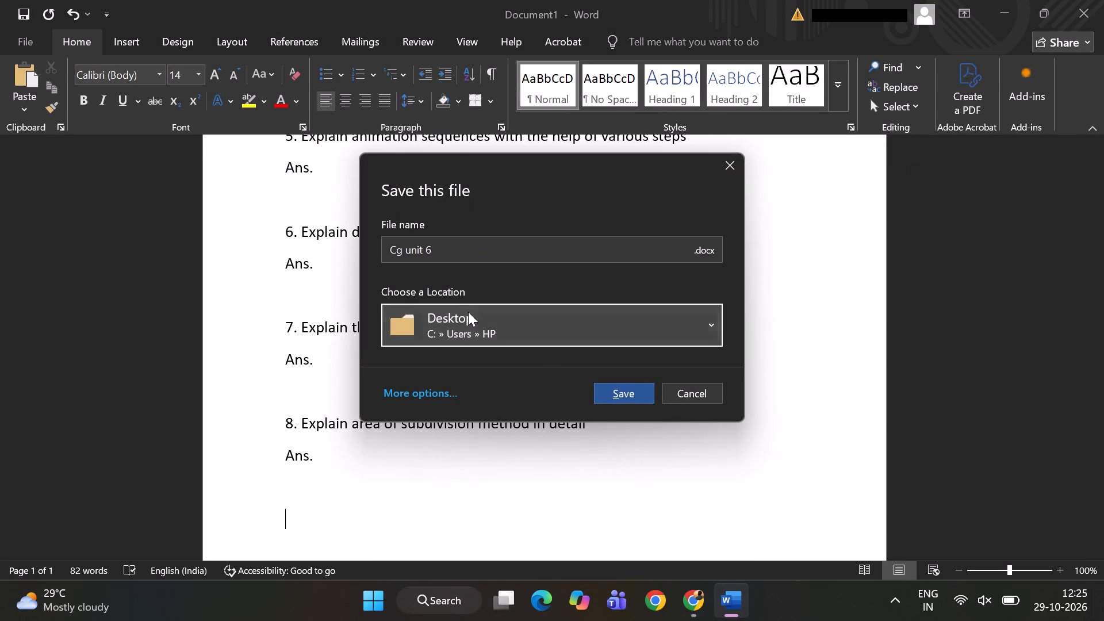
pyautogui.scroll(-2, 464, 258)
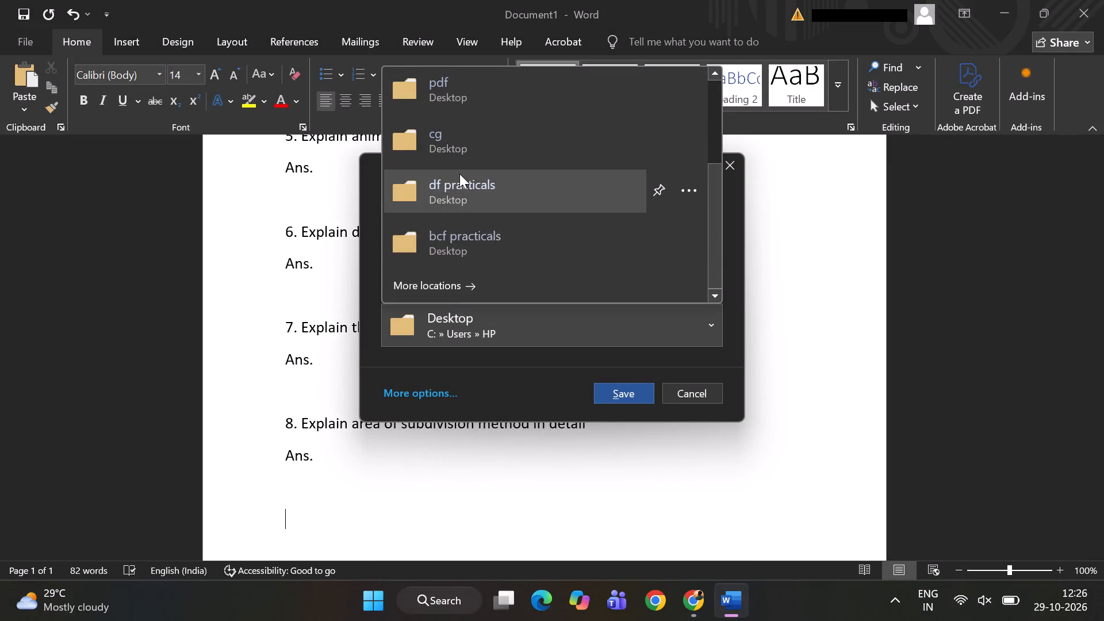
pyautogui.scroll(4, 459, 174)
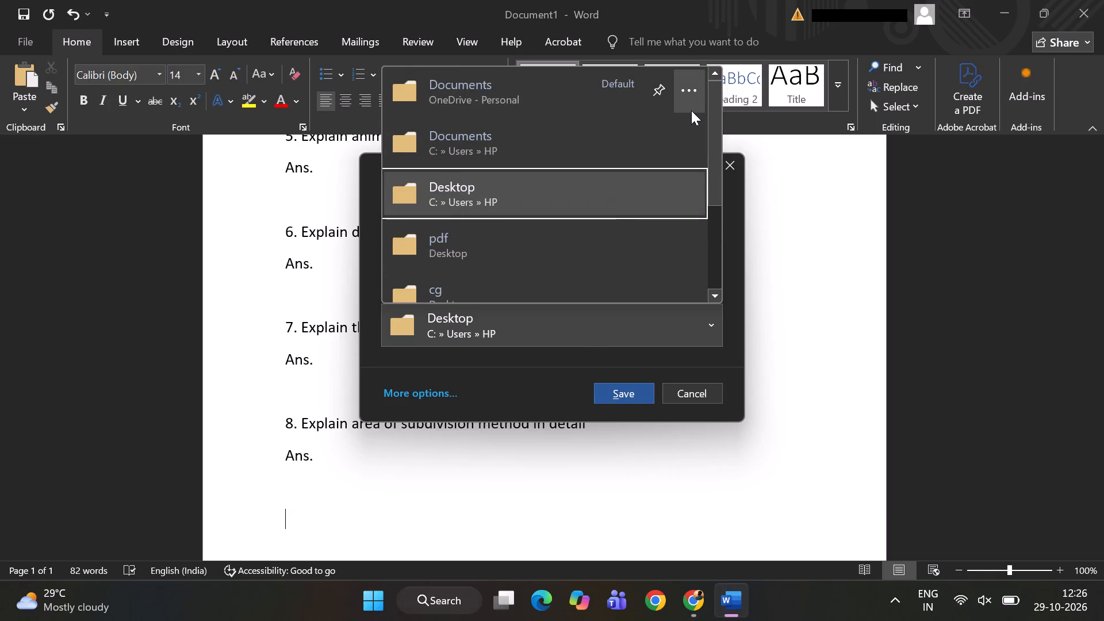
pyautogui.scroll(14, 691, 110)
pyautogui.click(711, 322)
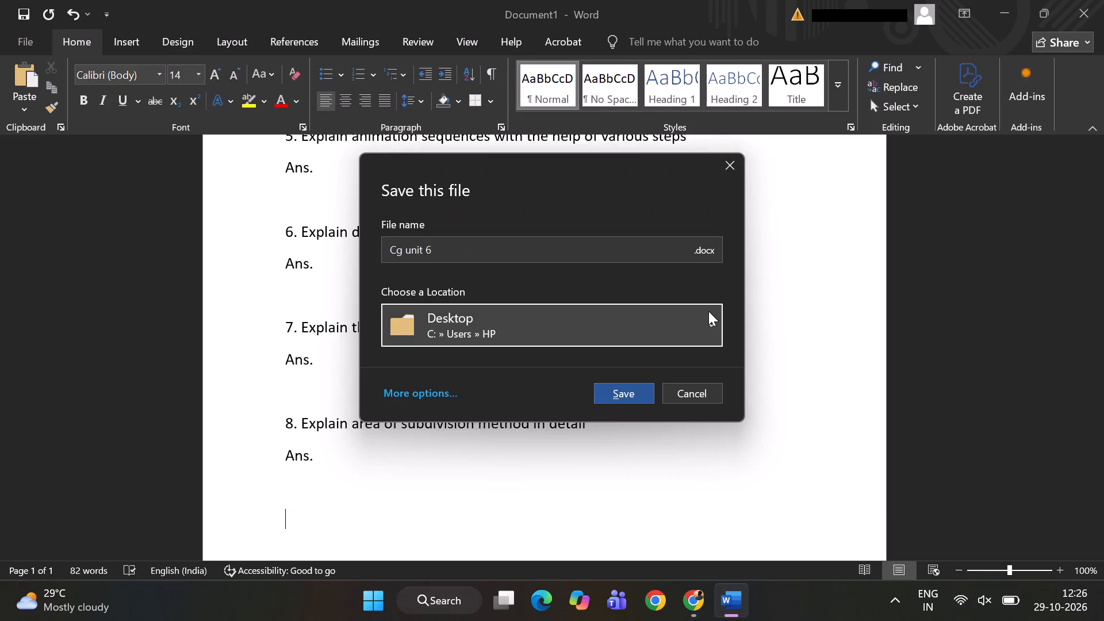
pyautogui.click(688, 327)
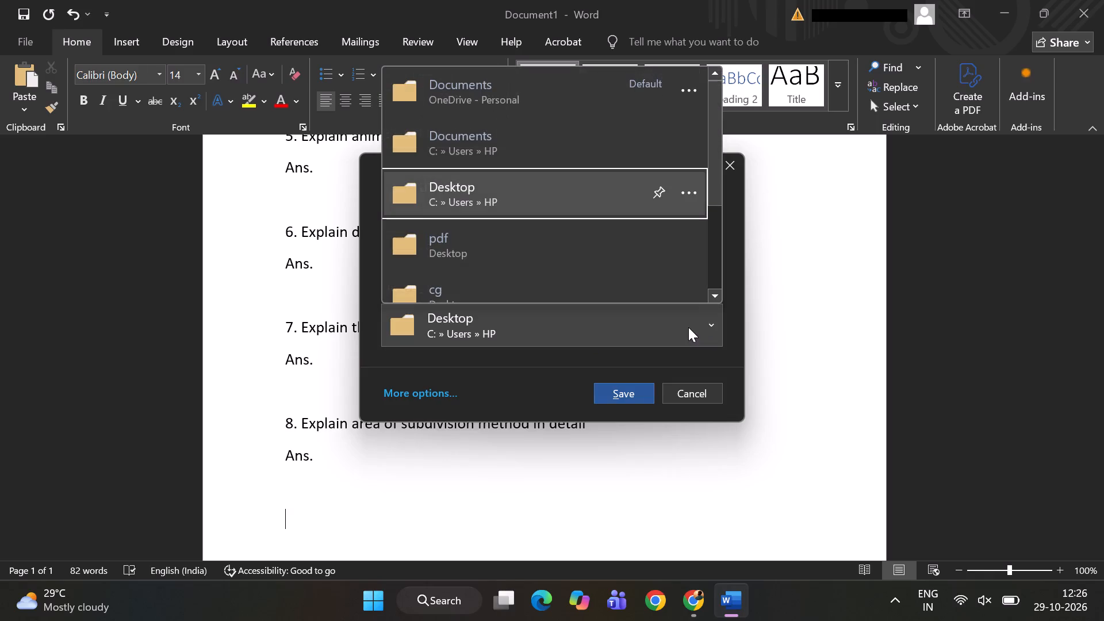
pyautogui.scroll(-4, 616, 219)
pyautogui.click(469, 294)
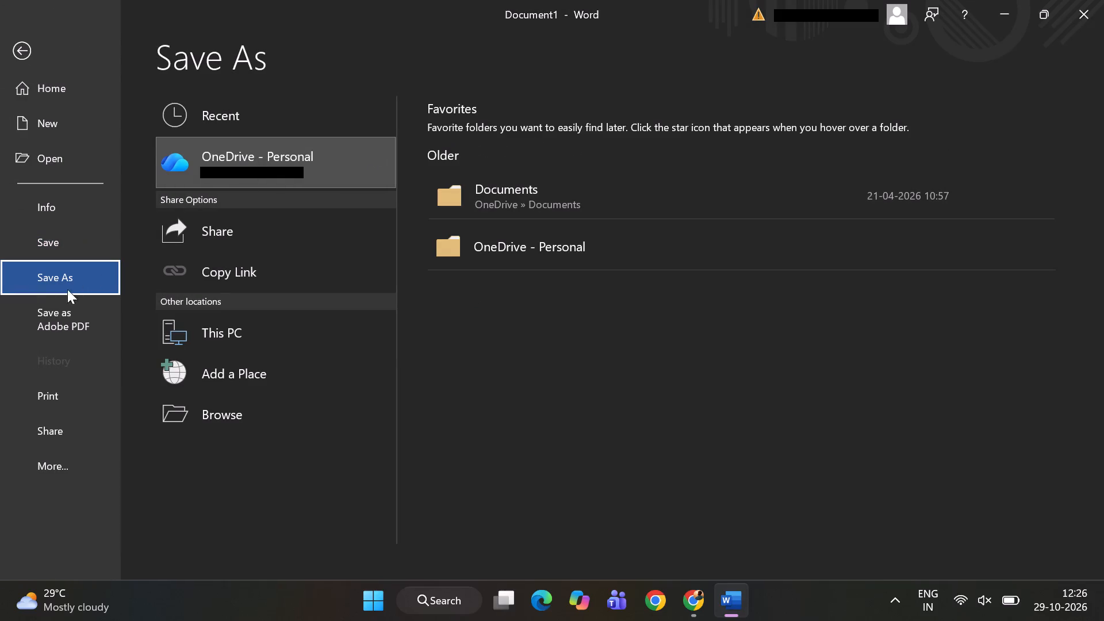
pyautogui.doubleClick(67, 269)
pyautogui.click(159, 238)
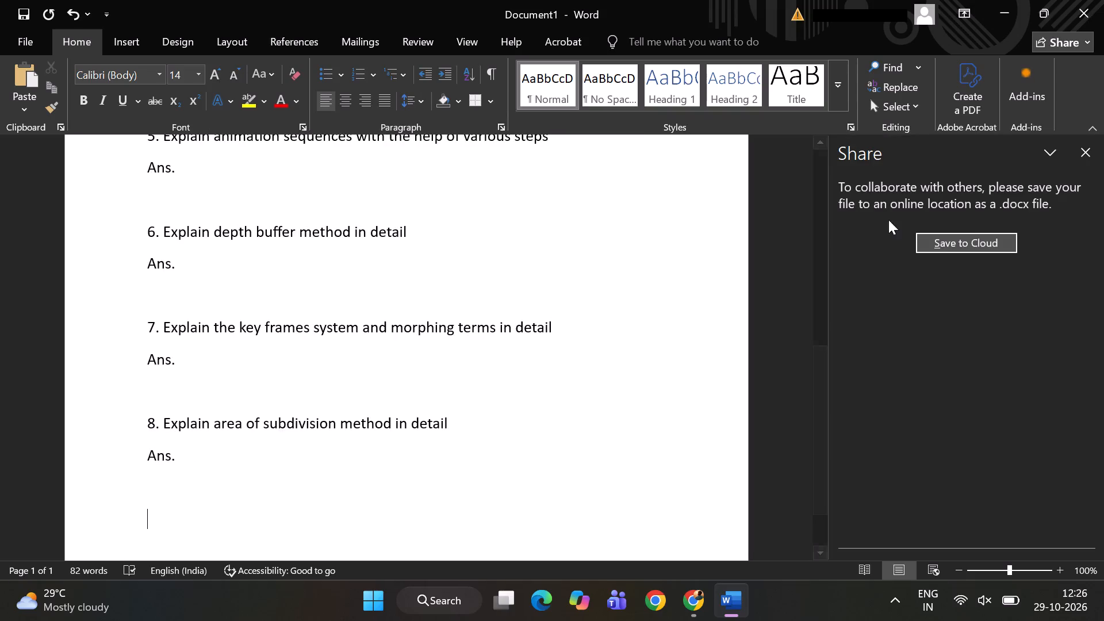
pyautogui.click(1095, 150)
# Save the document as the Word file "Cg unit 6" in the "New folder" inside "7 sem" on the Desktop.
pyautogui.hotkey('ctrl', 's')
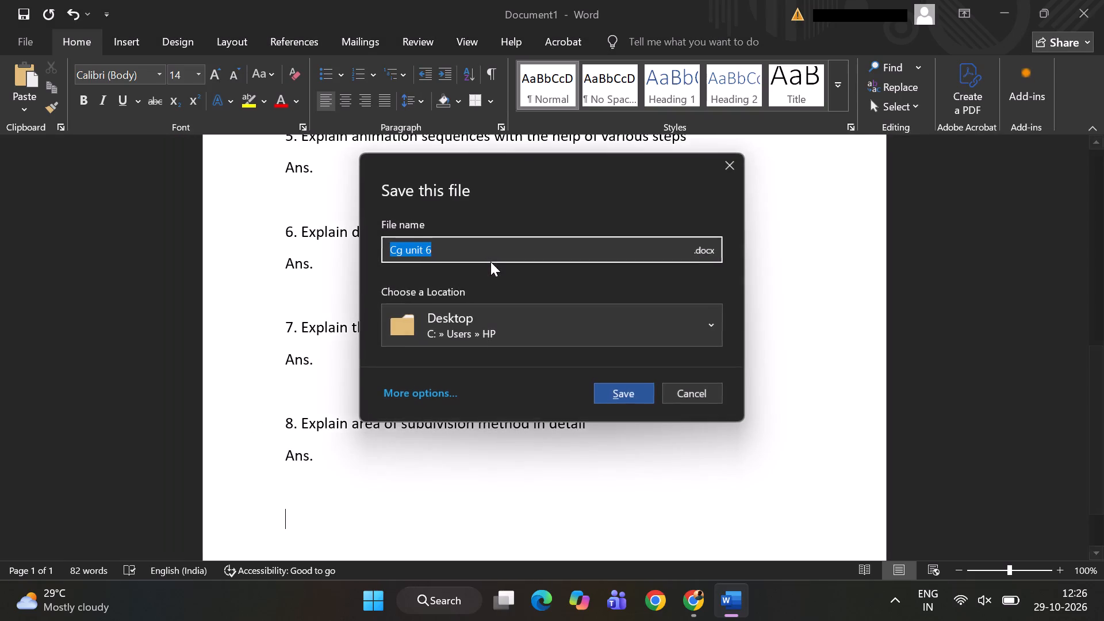
pyautogui.click(533, 312)
pyautogui.click(450, 393)
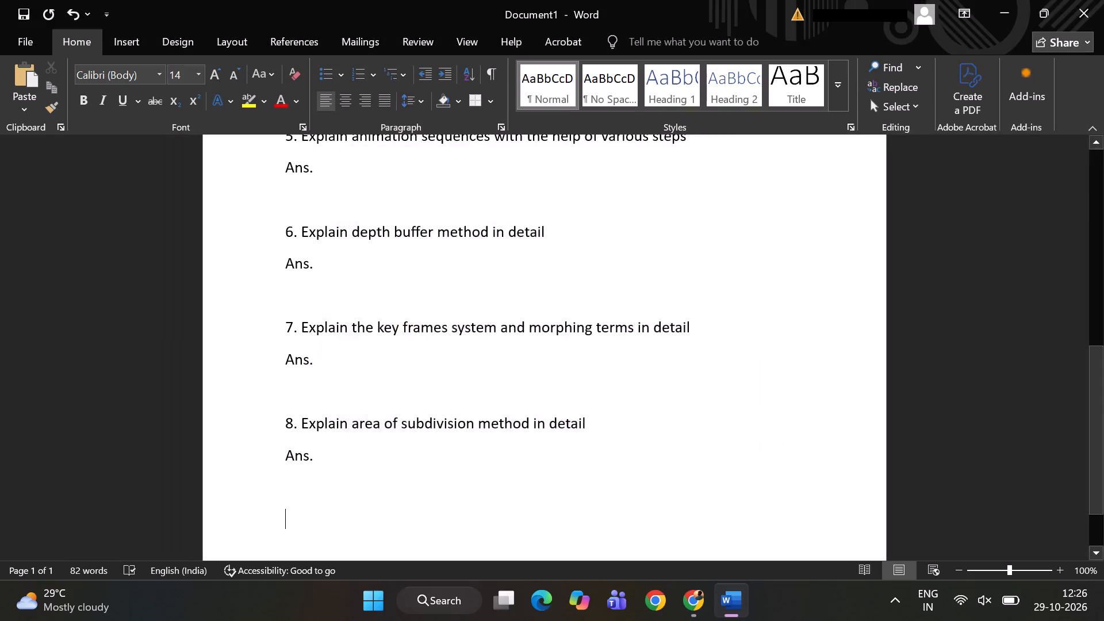
pyautogui.click(241, 339)
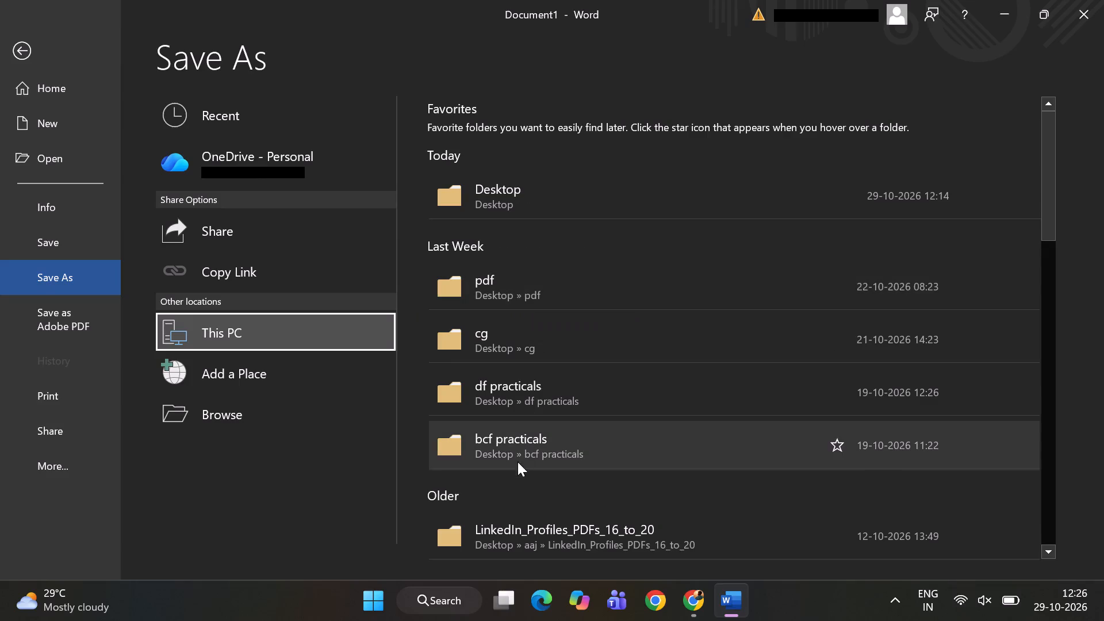
pyautogui.doubleClick(505, 204)
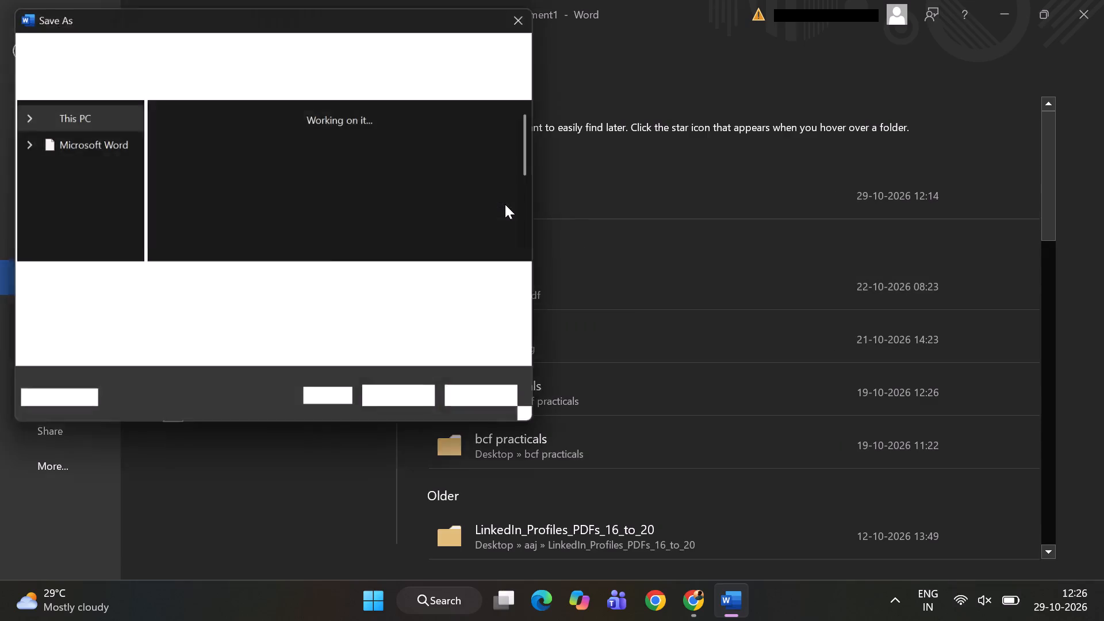
pyautogui.scroll(-3, 353, 207)
pyautogui.scroll(1, 353, 207)
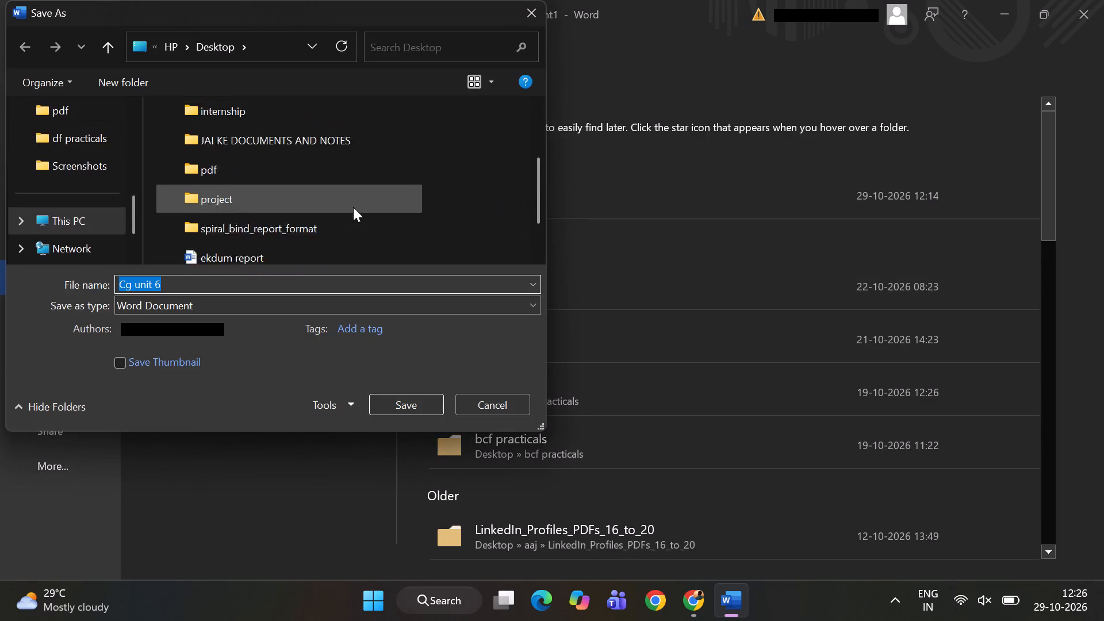
pyautogui.scroll(2, 353, 207)
pyautogui.doubleClick(231, 121)
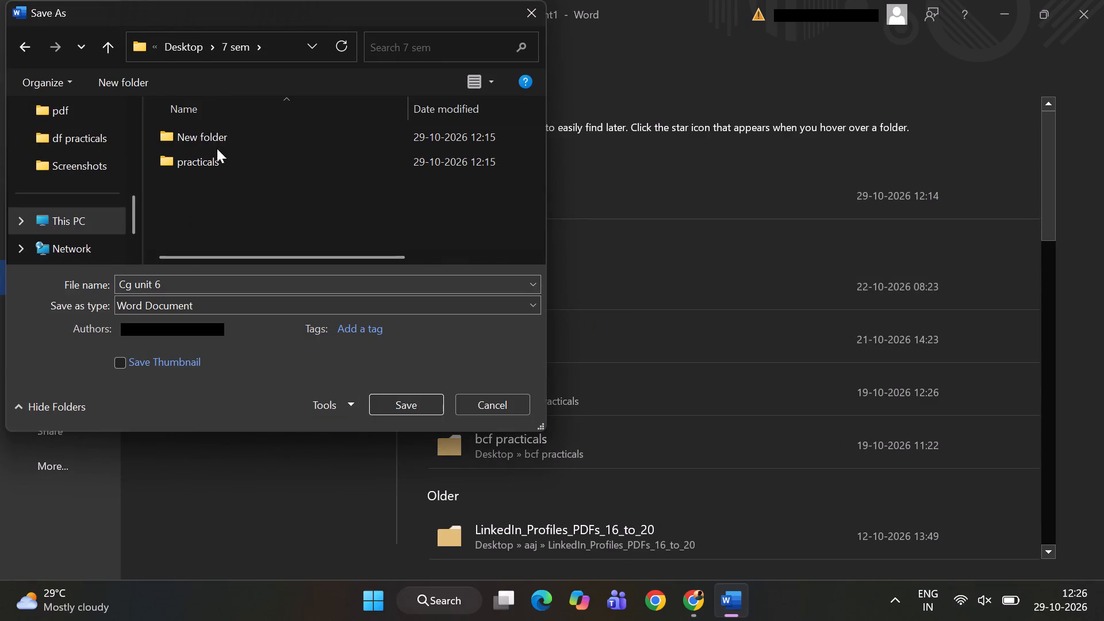
pyautogui.doubleClick(209, 143)
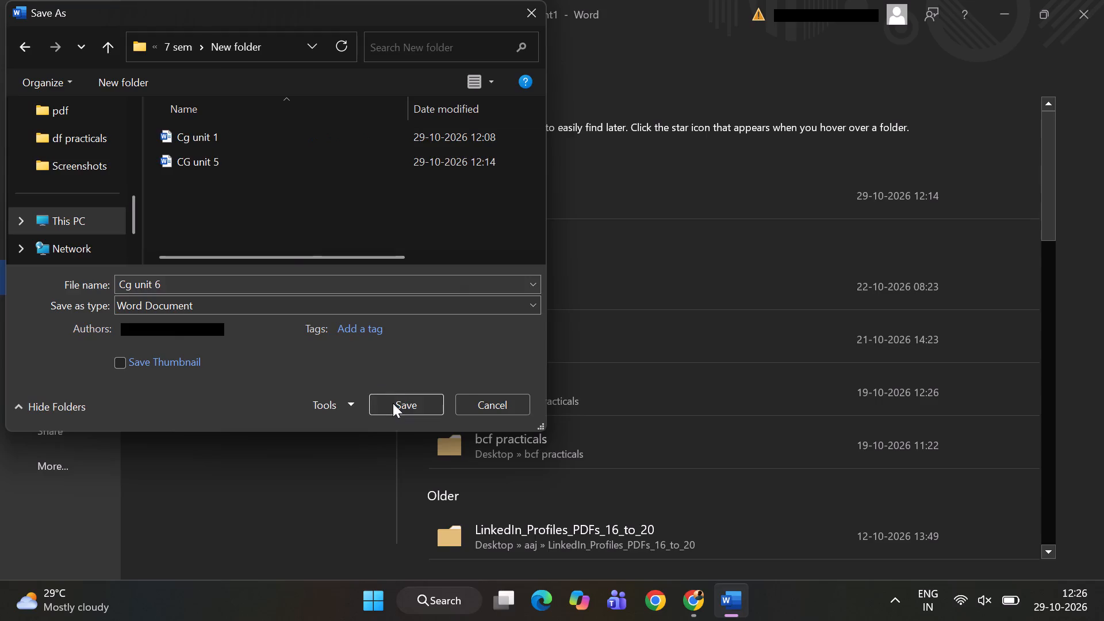
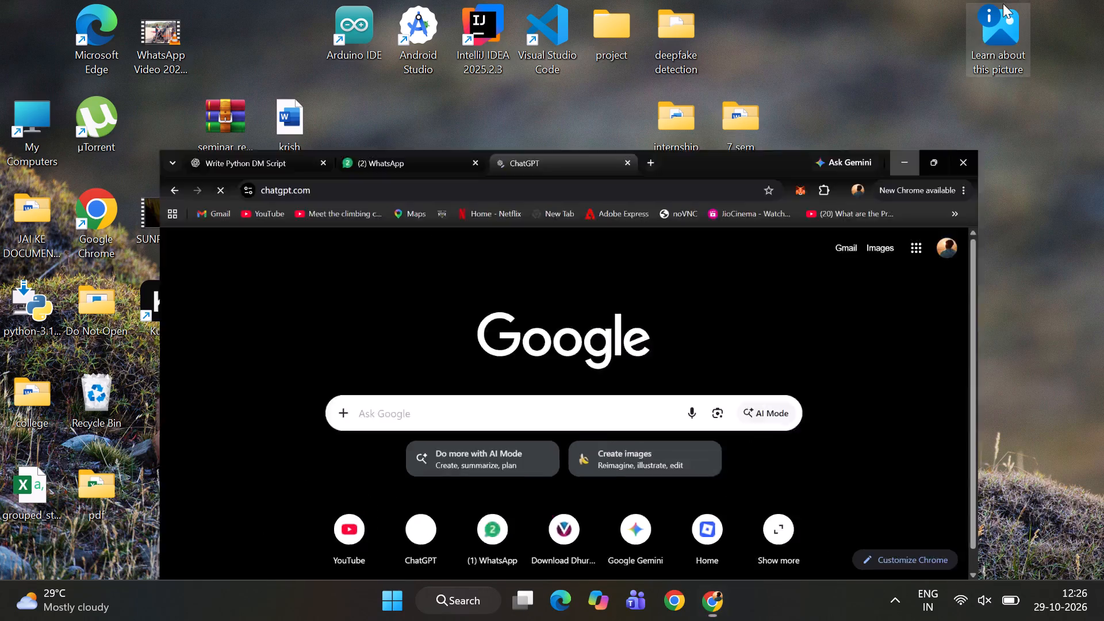
# Open the "New folder" inside the "7 sem" folder on the Desktop in File Explorer.
pyautogui.doubleClick(740, 138)
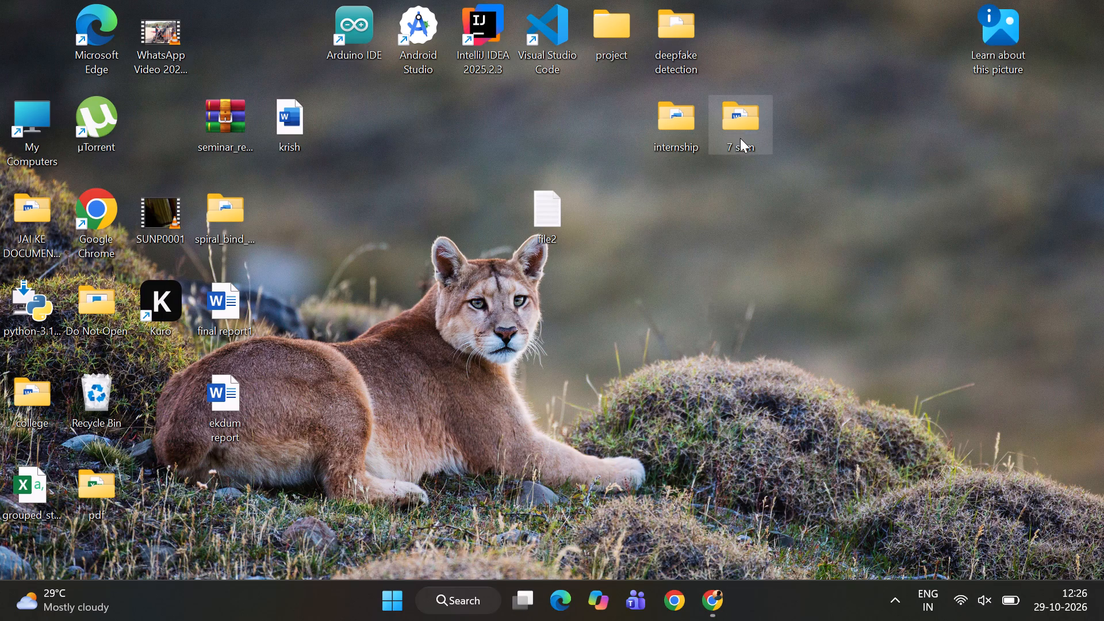
pyautogui.doubleClick(577, 247)
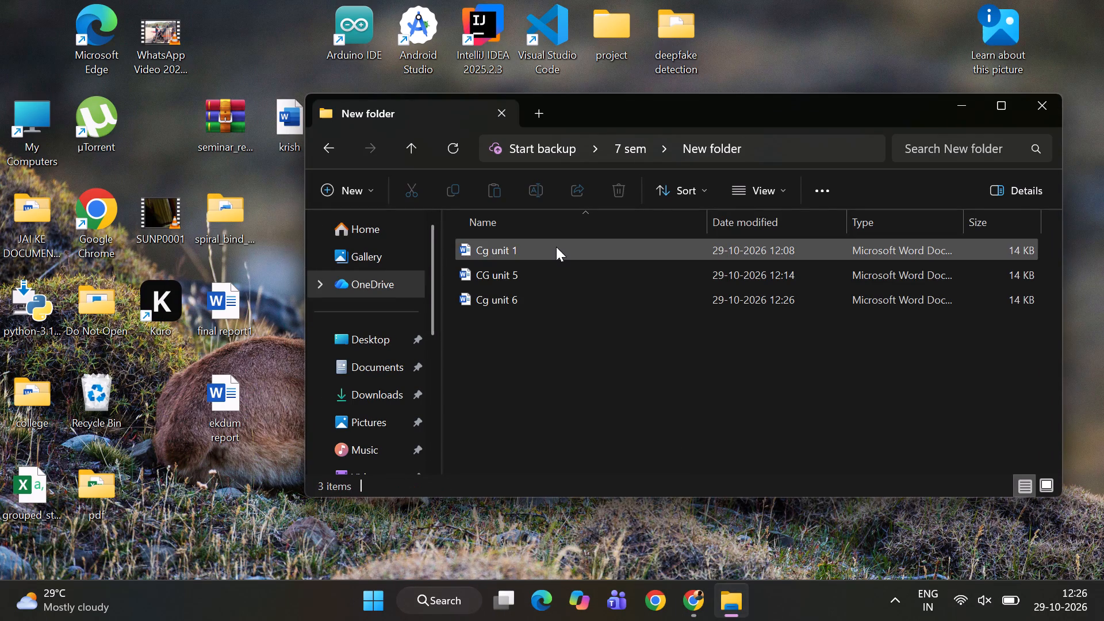
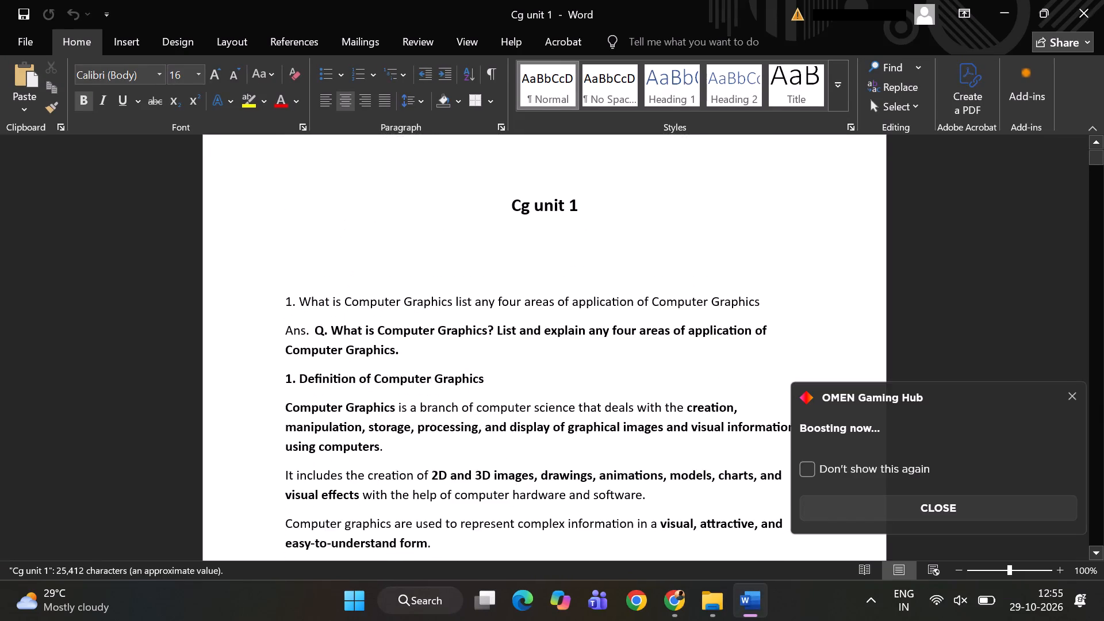
# Dismiss the OMEN Gaming Hub notification and switch the Cg unit 1 document to Read Mode at its first screen.
pyautogui.keyDown('ctrl'); pyautogui.click(1065, 397); pyautogui.keyUp('ctrl')
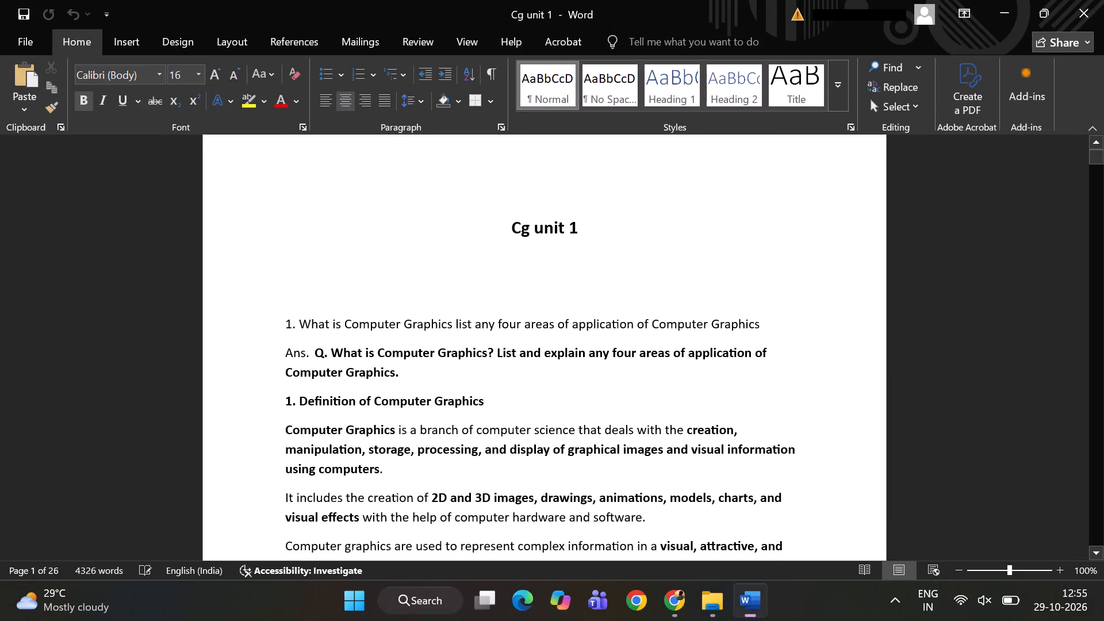
pyautogui.keyDown('ctrl'); pyautogui.scroll(-9, 654, 446); pyautogui.keyUp('ctrl')
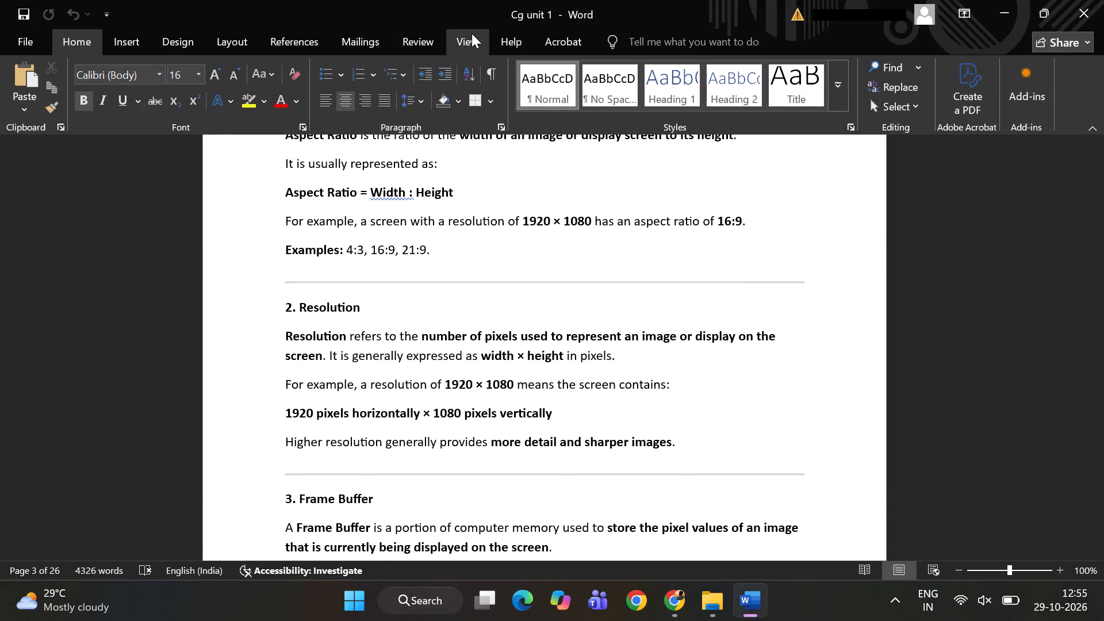
pyautogui.keyDown('ctrl'); pyautogui.click(469, 39); pyautogui.keyUp('ctrl')
pyautogui.keyDown('ctrl'); pyautogui.click(32, 89); pyautogui.keyUp('ctrl')
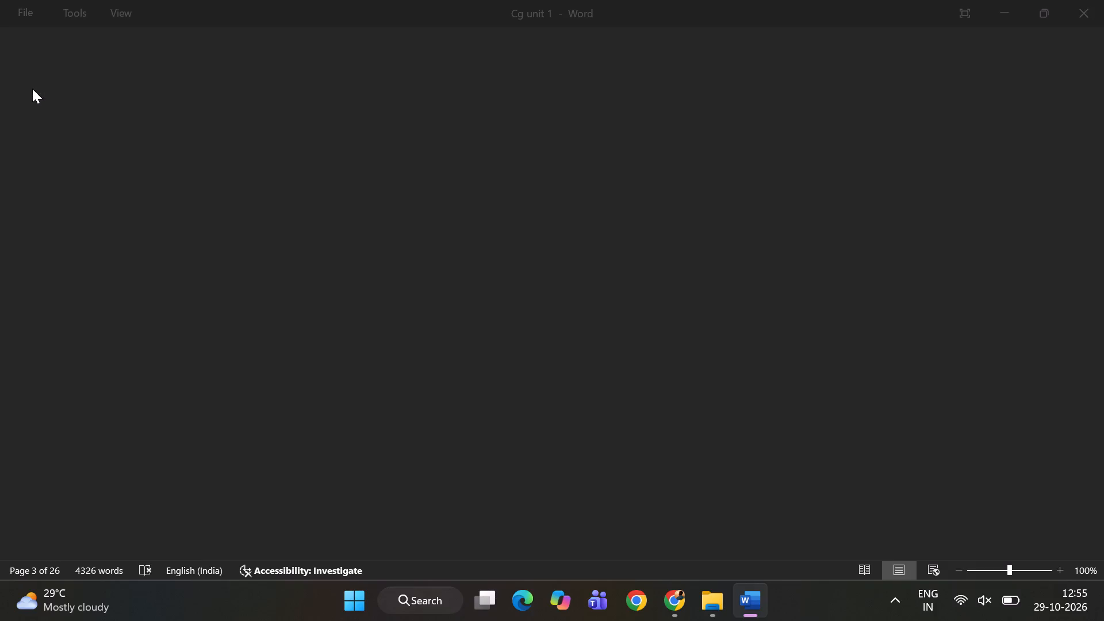
pyautogui.press('Left')
pyautogui.press('Left')
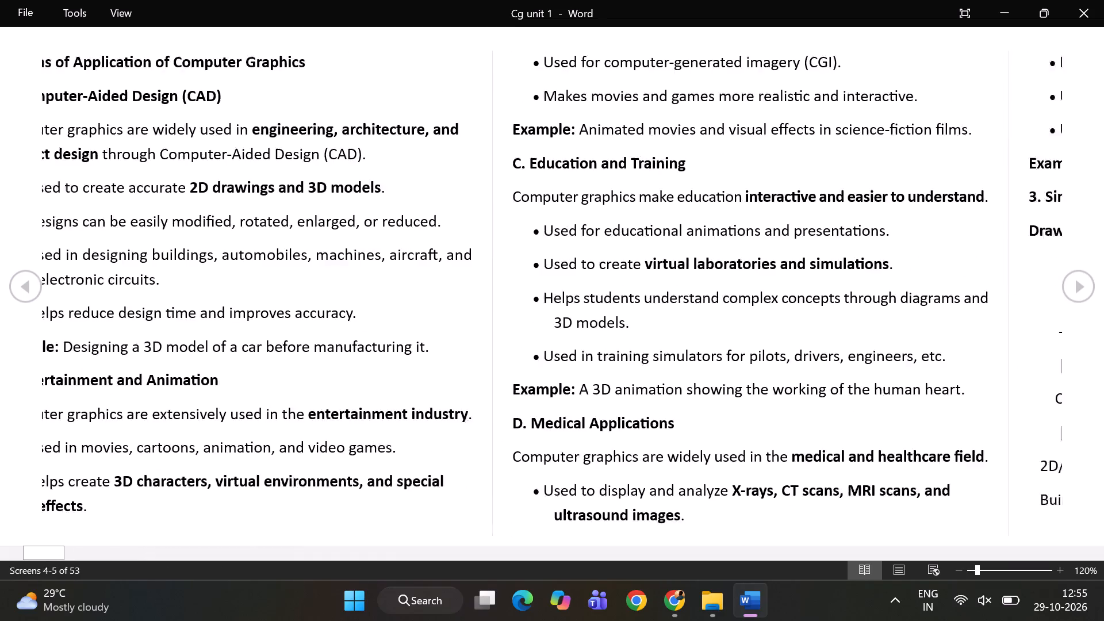
pyautogui.press('Left')
pyautogui.press('Left')
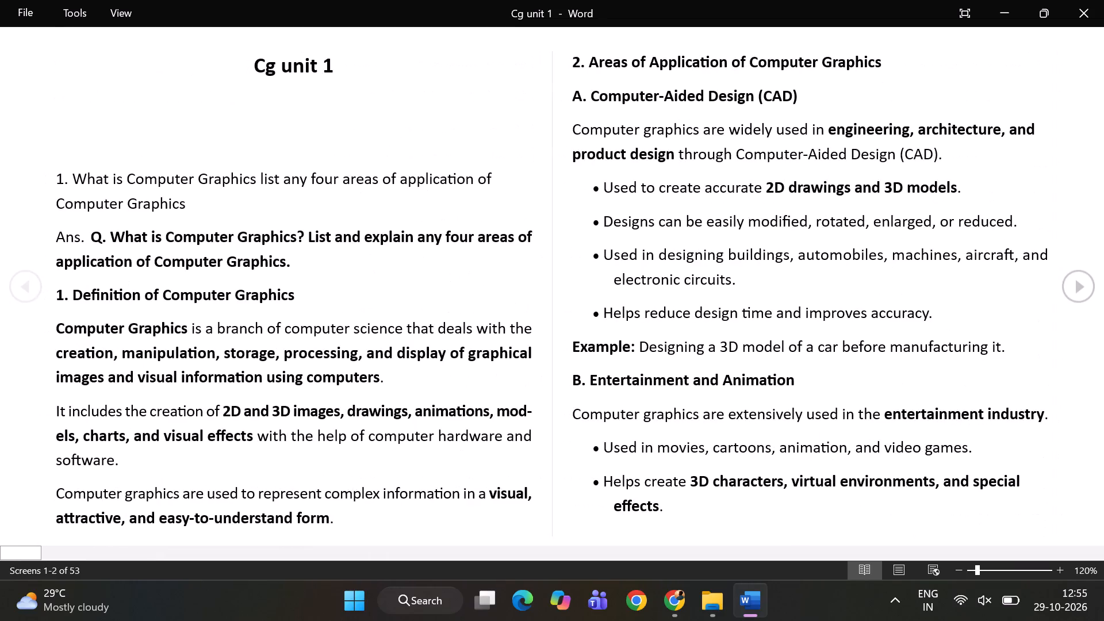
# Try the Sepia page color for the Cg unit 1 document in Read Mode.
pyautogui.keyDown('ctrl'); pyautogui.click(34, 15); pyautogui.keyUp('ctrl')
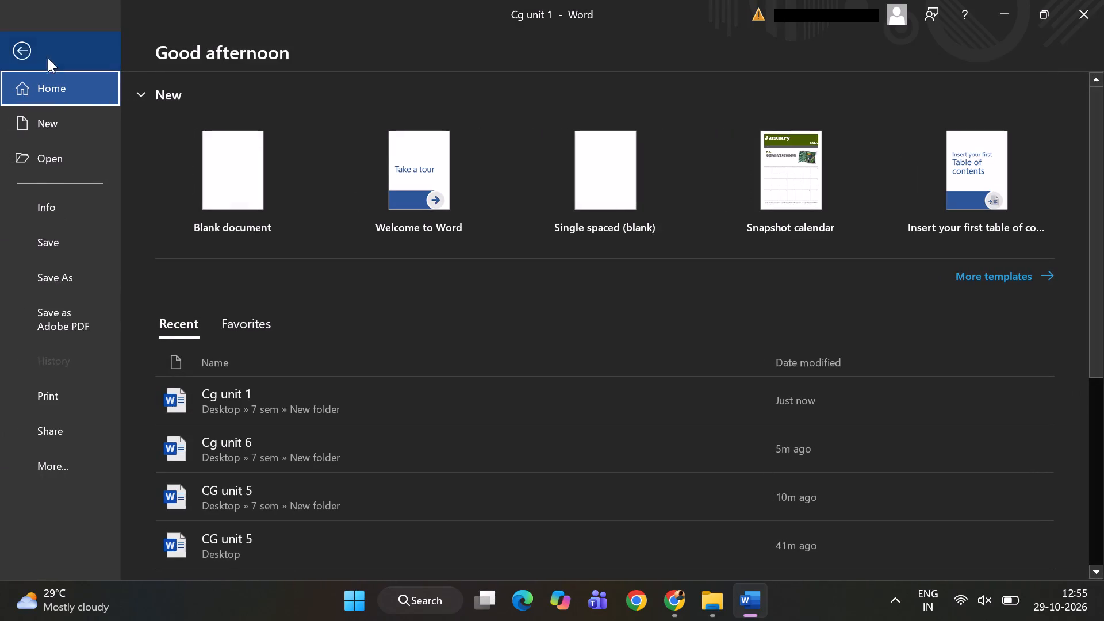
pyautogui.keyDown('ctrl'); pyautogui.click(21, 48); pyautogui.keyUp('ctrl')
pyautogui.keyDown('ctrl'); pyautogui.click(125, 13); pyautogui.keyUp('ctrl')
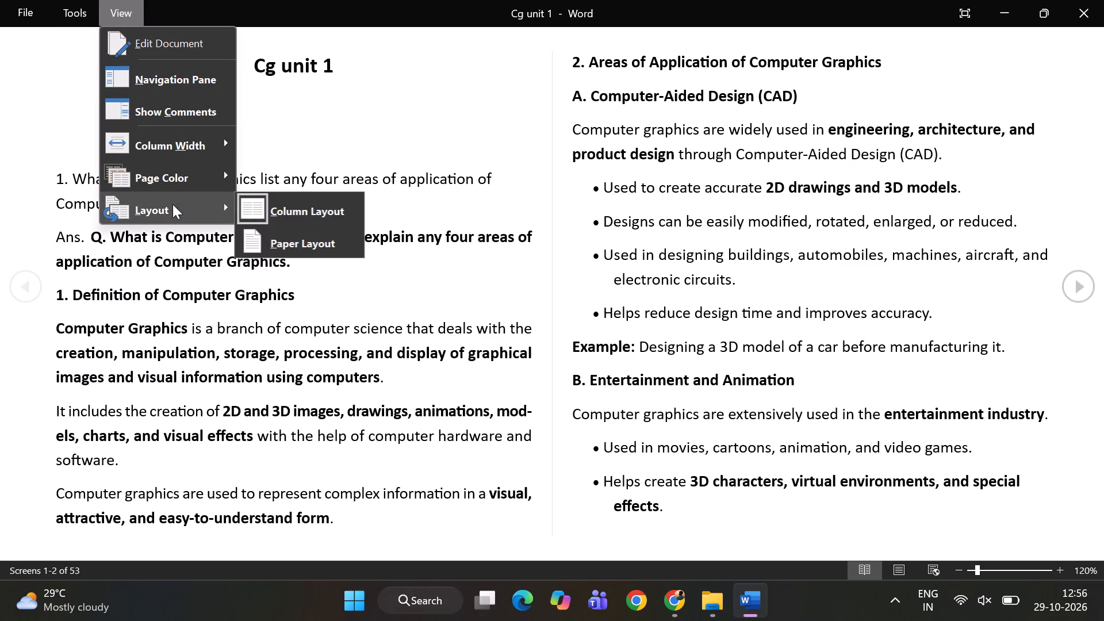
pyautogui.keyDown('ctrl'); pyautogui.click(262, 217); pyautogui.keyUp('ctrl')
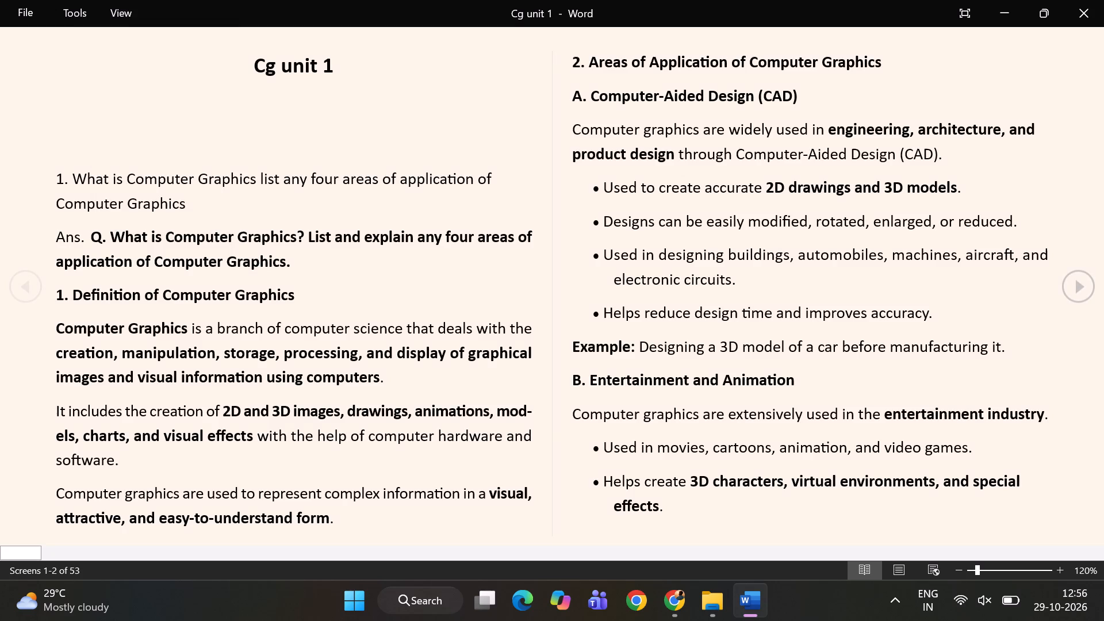
# Set the Read Mode page color to Inverse.
pyautogui.keyDown('ctrl'); pyautogui.click(124, 11); pyautogui.keyUp('ctrl')
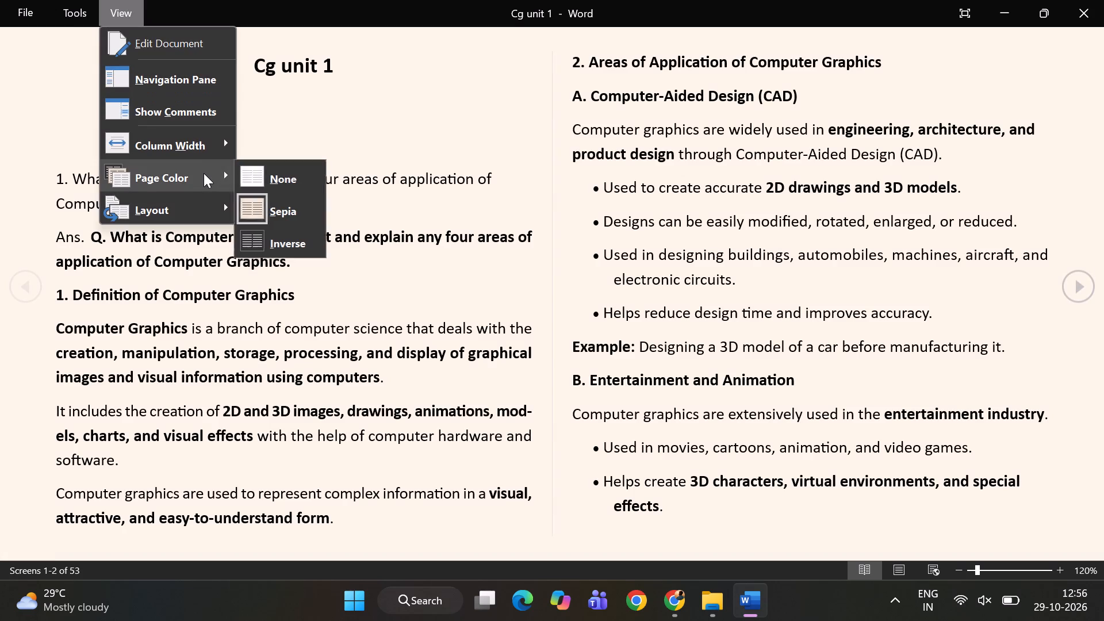
pyautogui.keyDown('ctrl'); pyautogui.click(262, 231); pyautogui.keyUp('ctrl')
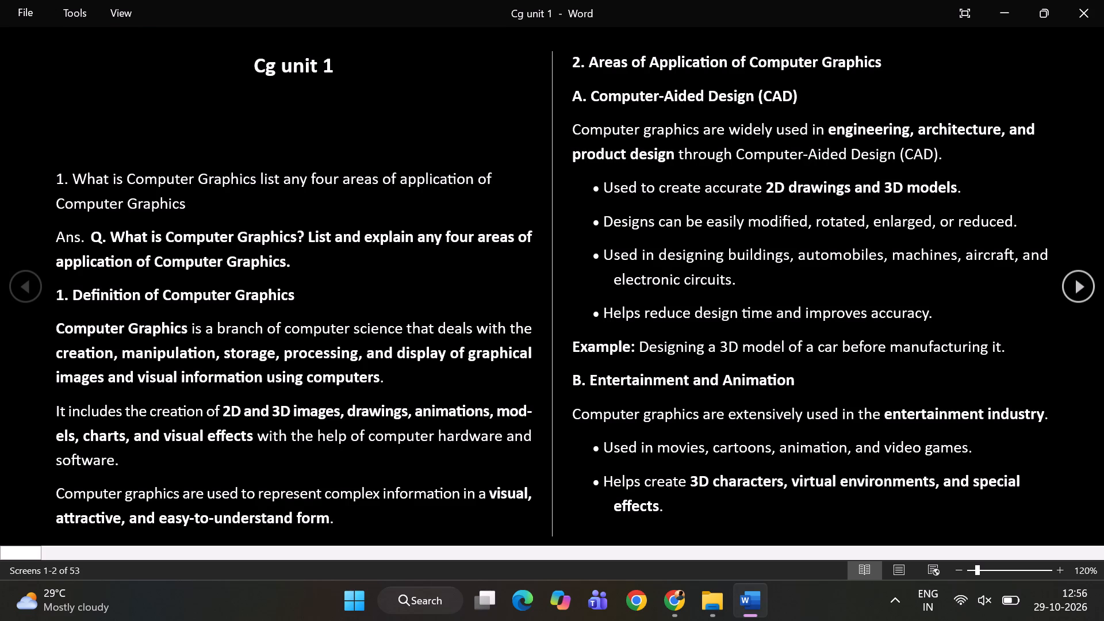
# Page through the opening screens of Cg unit 1 to review the first answers and their diagrams, and return to the first screen.
pyautogui.press('Right')
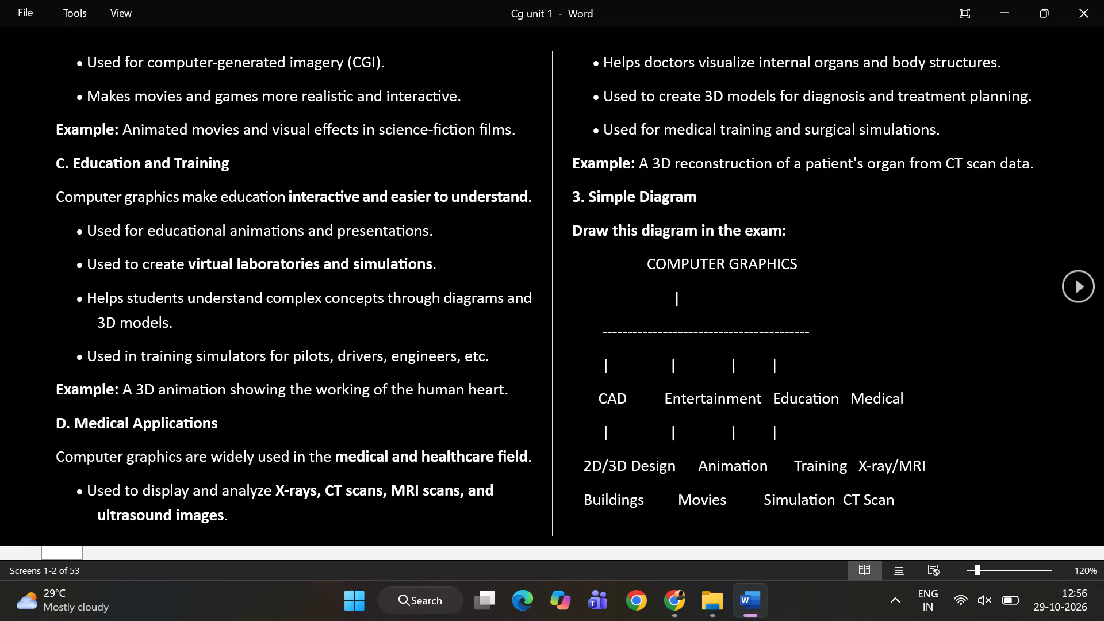
pyautogui.press('Right')
pyautogui.press('Right')
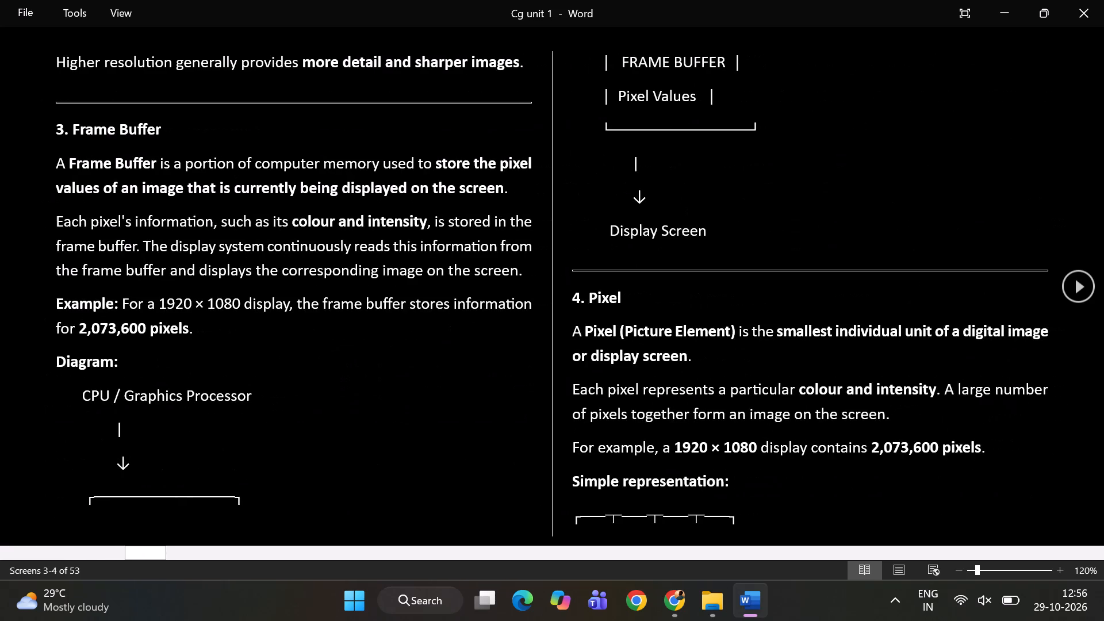
pyautogui.press('Right')
pyautogui.press('Right')
pyautogui.press('Left')
pyautogui.press('Left')
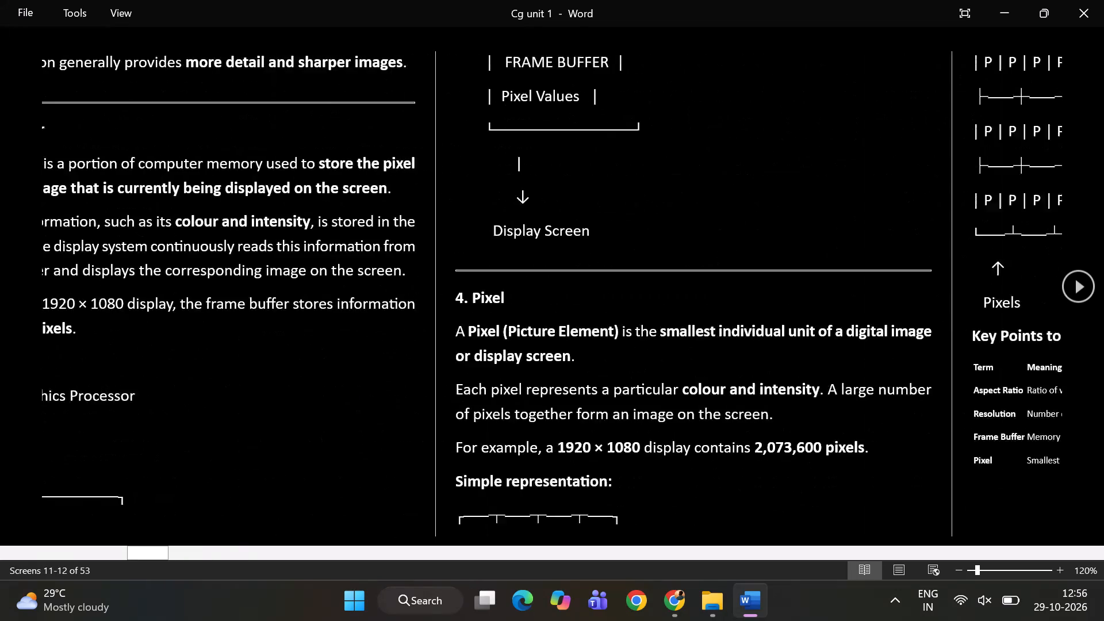
pyautogui.press('Left')
pyautogui.press('Left')
pyautogui.press('Left')
pyautogui.press('Left')
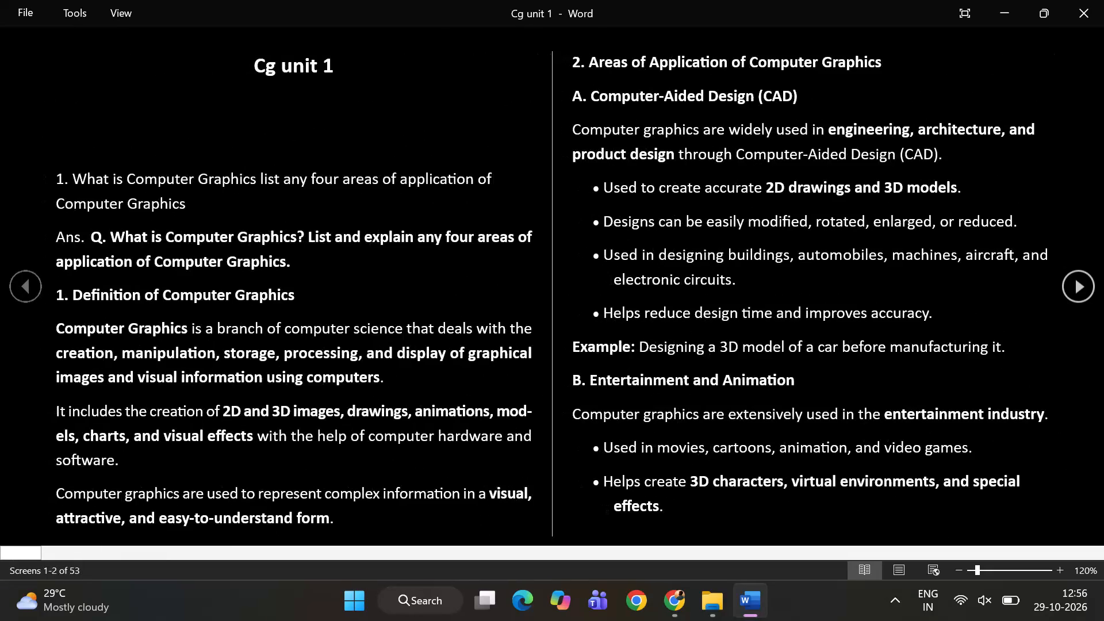